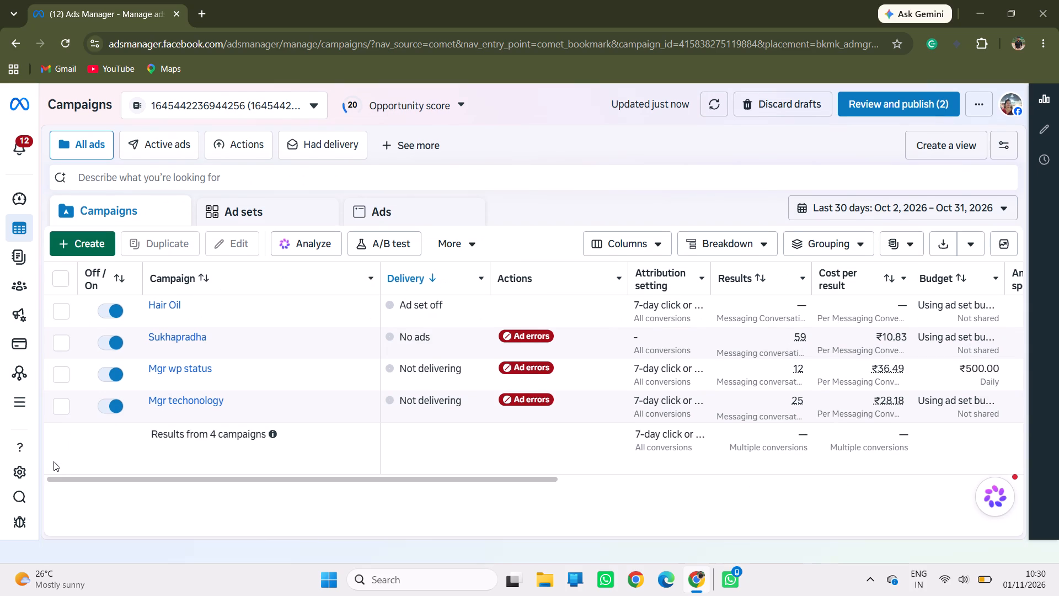
# View the ads behind the Mgr techonology campaign's ad errors, and check them at ad, ad set and campaign level.
pyautogui.click(532, 334)
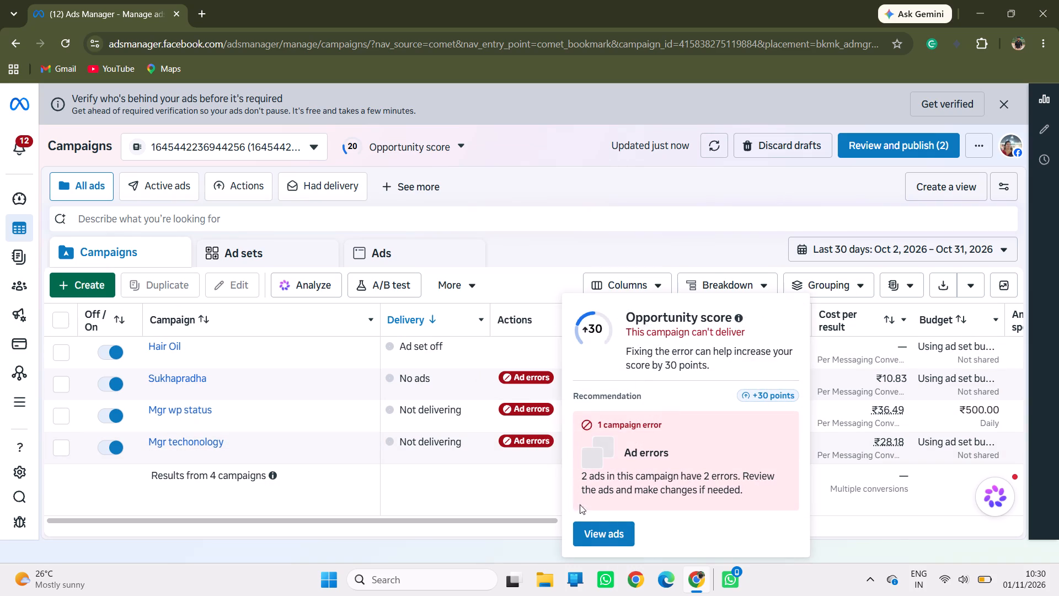
pyautogui.click(597, 533)
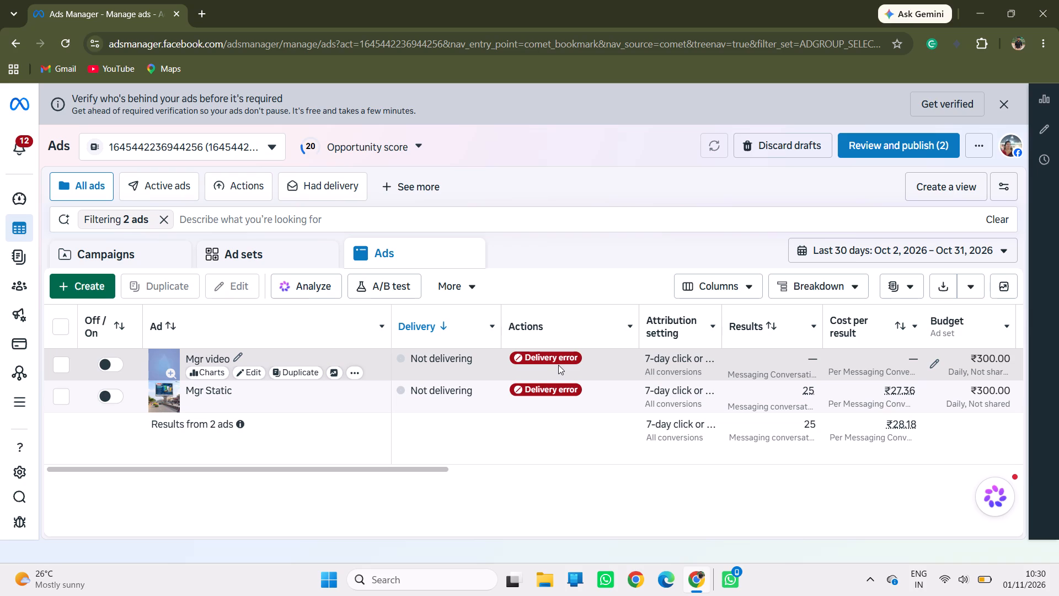
pyautogui.click(257, 248)
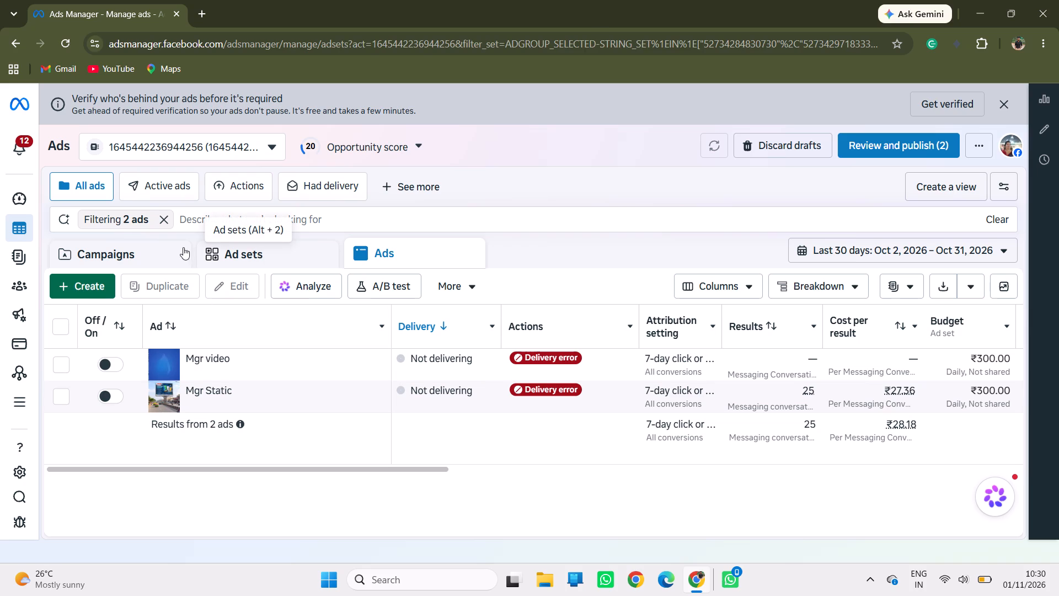
pyautogui.click(152, 256)
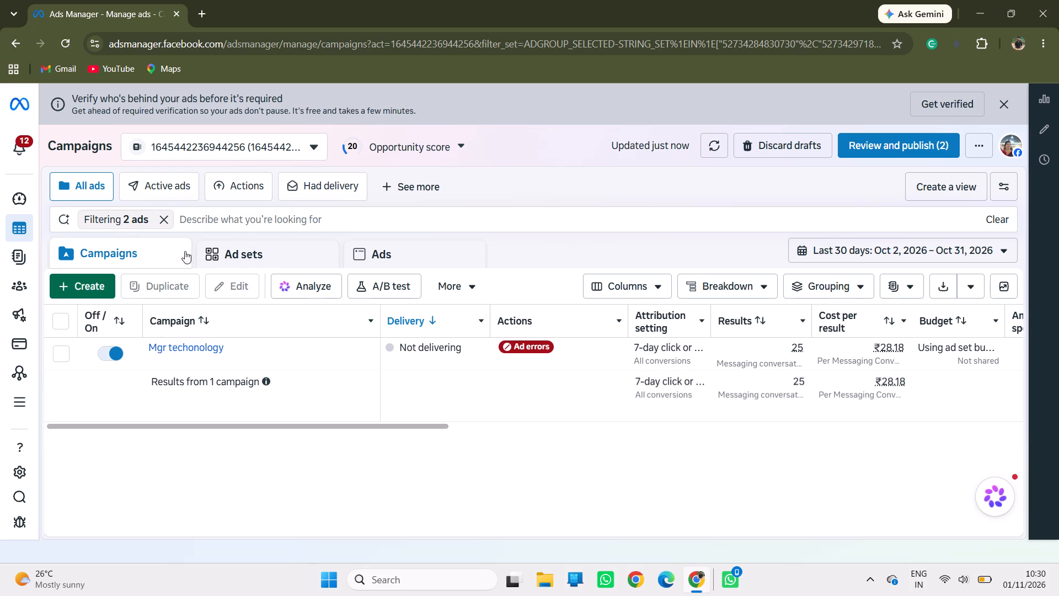
pyautogui.click(111, 253)
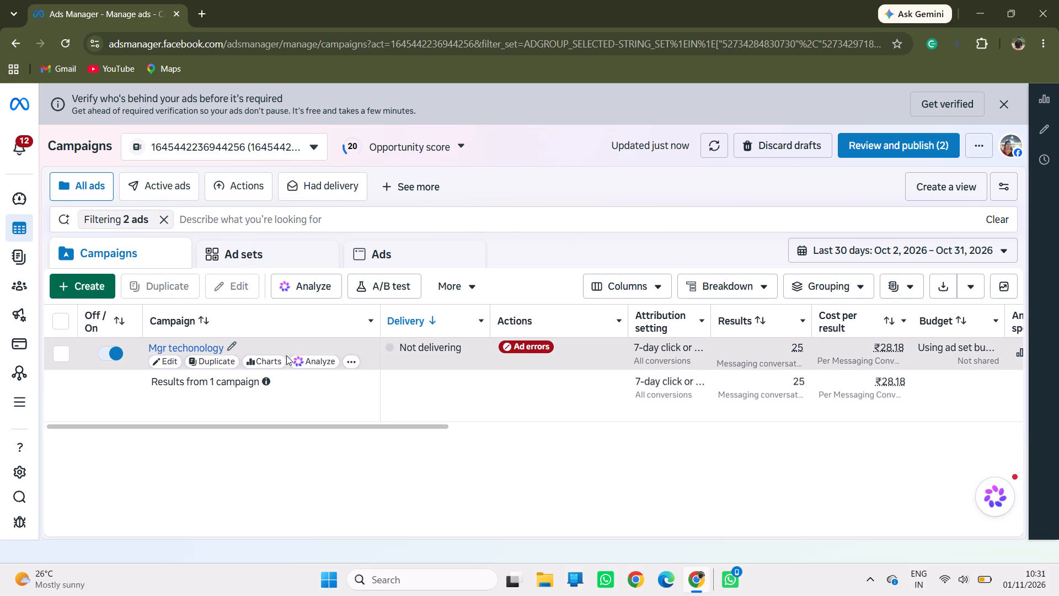
# Examine the Mgr techonology campaign's performance columns, including results, cost per result, amount spent, impressions, reach, CTR and CPM.
pyautogui.scroll(-6, 286, 357)
pyautogui.scroll(8, 286, 357)
pyautogui.scroll(-6, 463, 395)
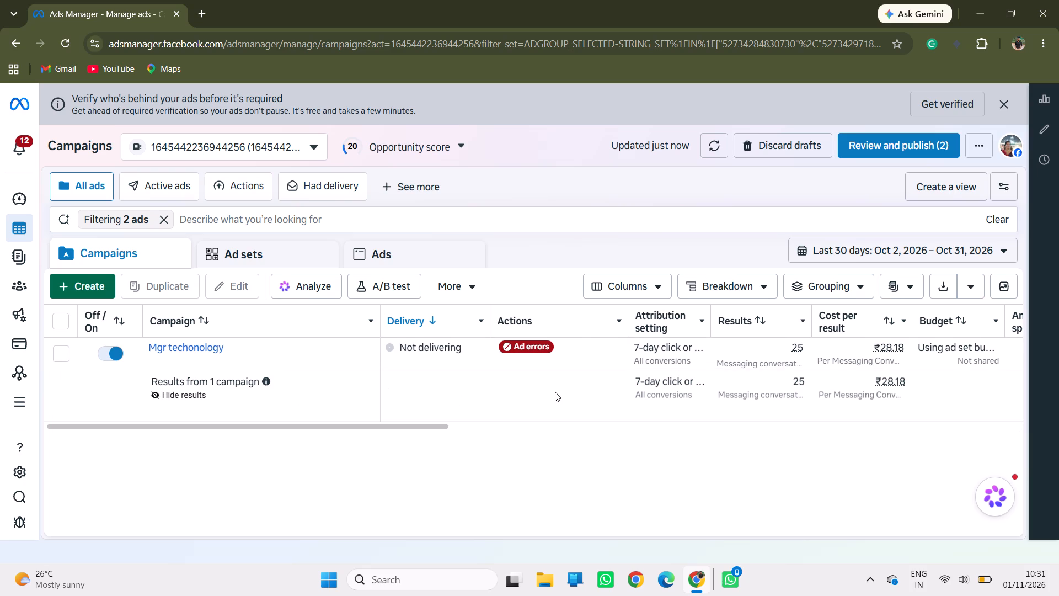
pyautogui.hscroll(-7, 555, 392)
pyautogui.scroll(-1, 555, 392)
pyautogui.scroll(1, 555, 392)
pyautogui.hscroll(-3, 555, 392)
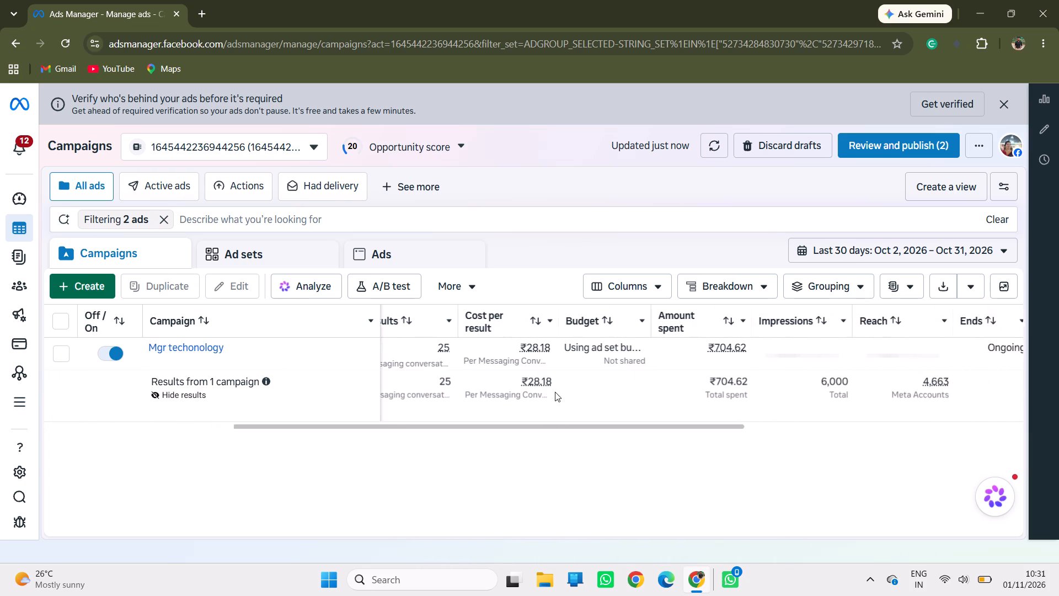
pyautogui.hscroll(-6, 555, 392)
pyautogui.scroll(-1, 555, 392)
pyautogui.hscroll(-4, 555, 392)
pyautogui.hscroll(3, 555, 392)
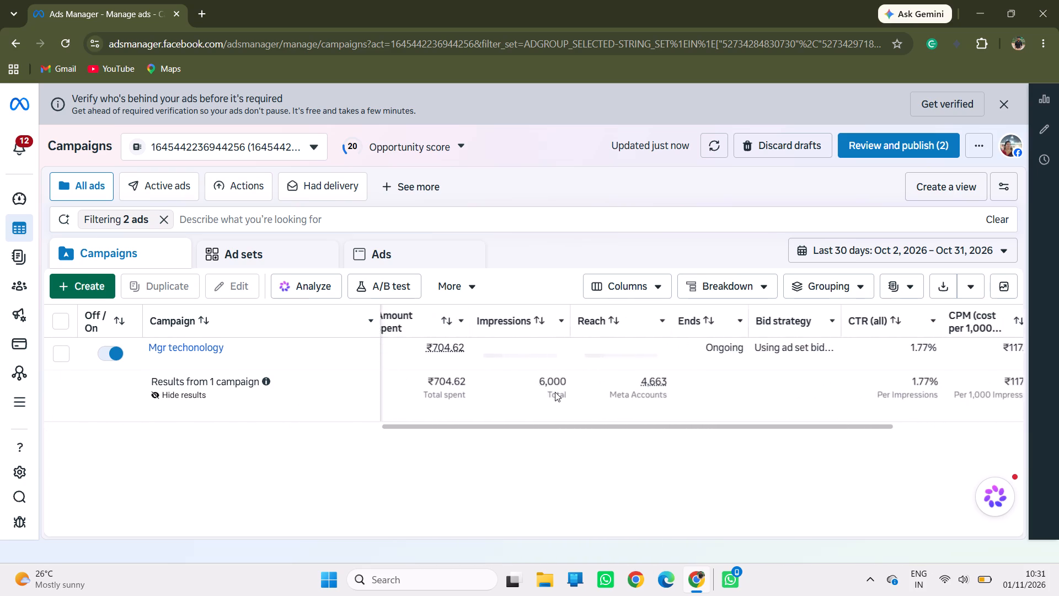
pyautogui.hscroll(15, 555, 392)
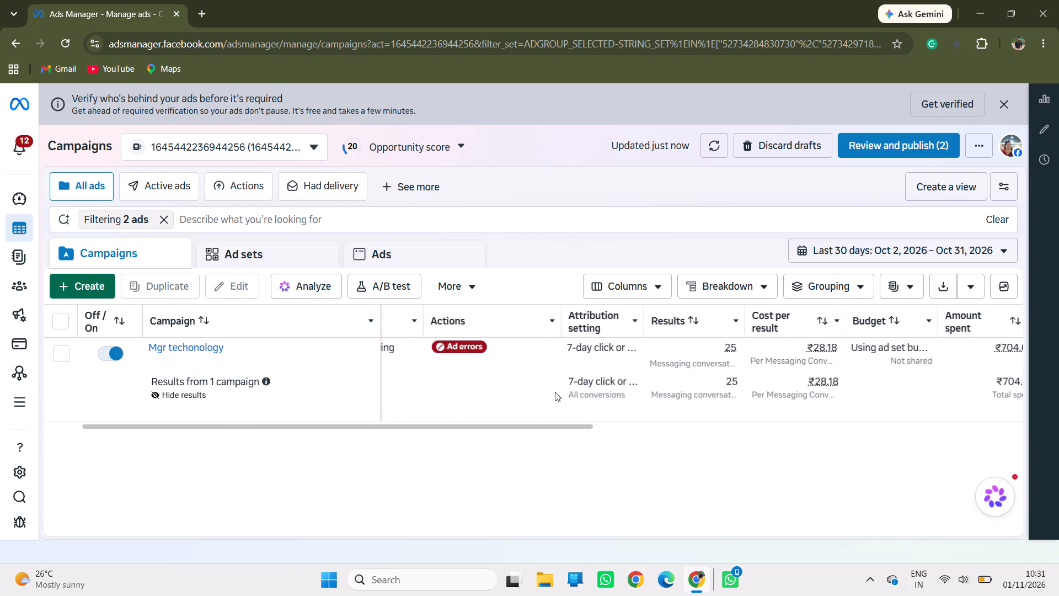
pyautogui.hscroll(6, 555, 392)
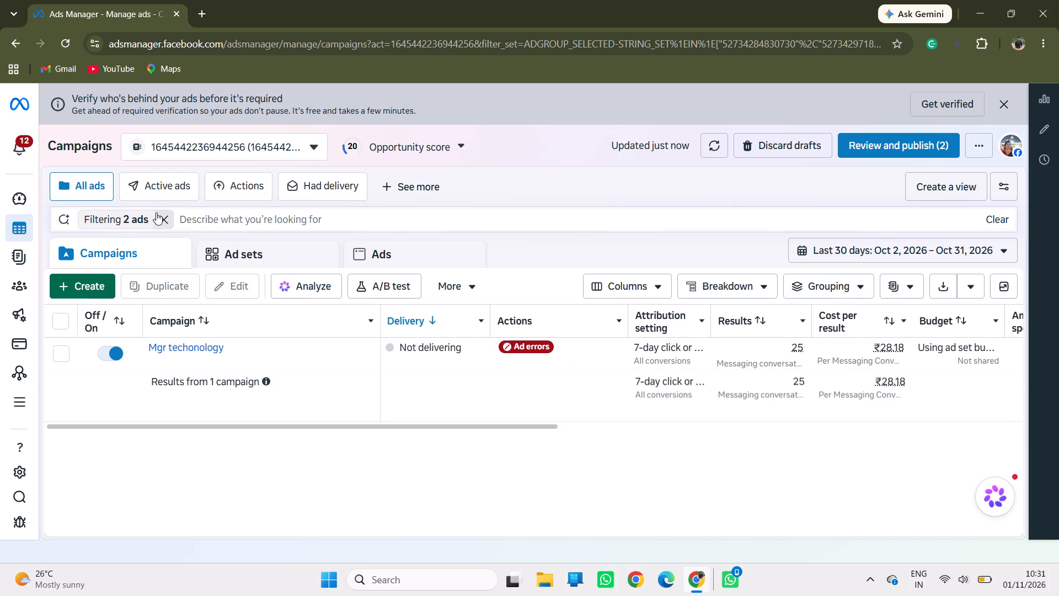
# Remove the two-ad filter from the campaign list so that all campaigns are listed.
pyautogui.click(161, 215)
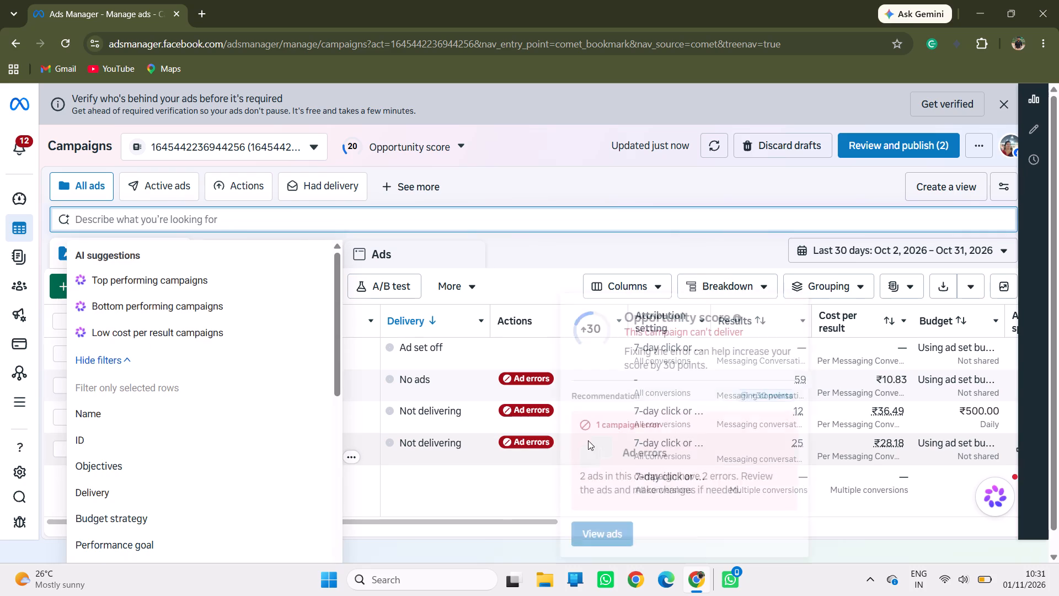
pyautogui.click(518, 499)
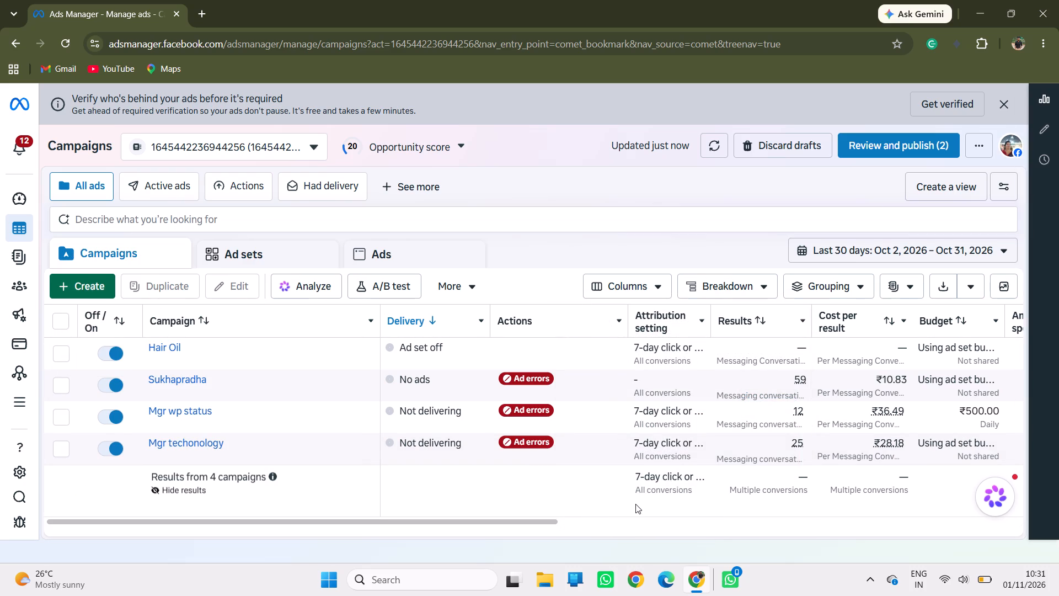
# Compare results, cost per result, budget, amount spent, impressions and reach across all campaigns.
pyautogui.hscroll(-3, 684, 425)
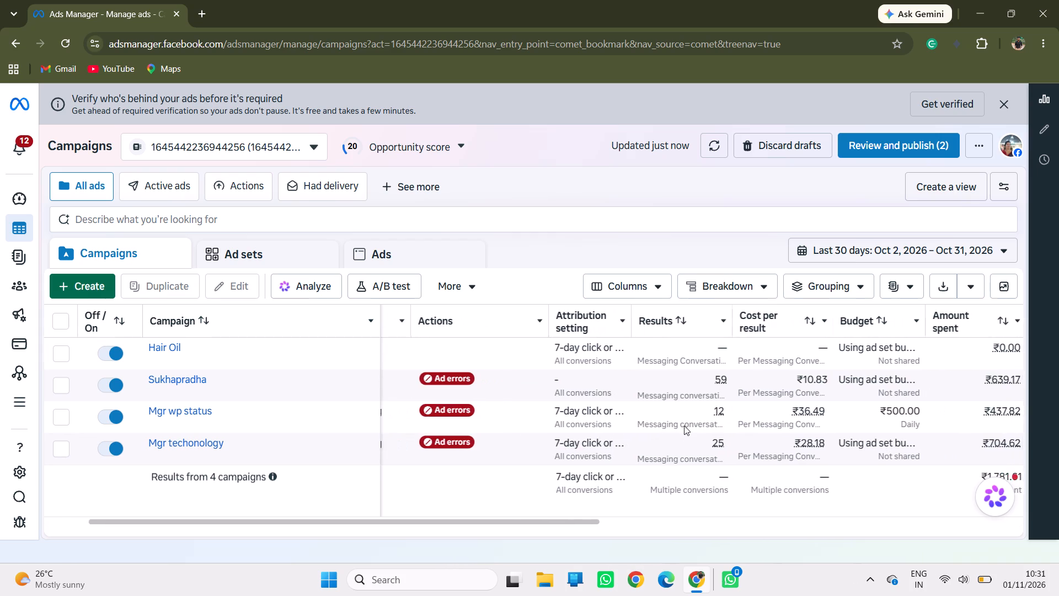
pyautogui.hscroll(-7, 684, 425)
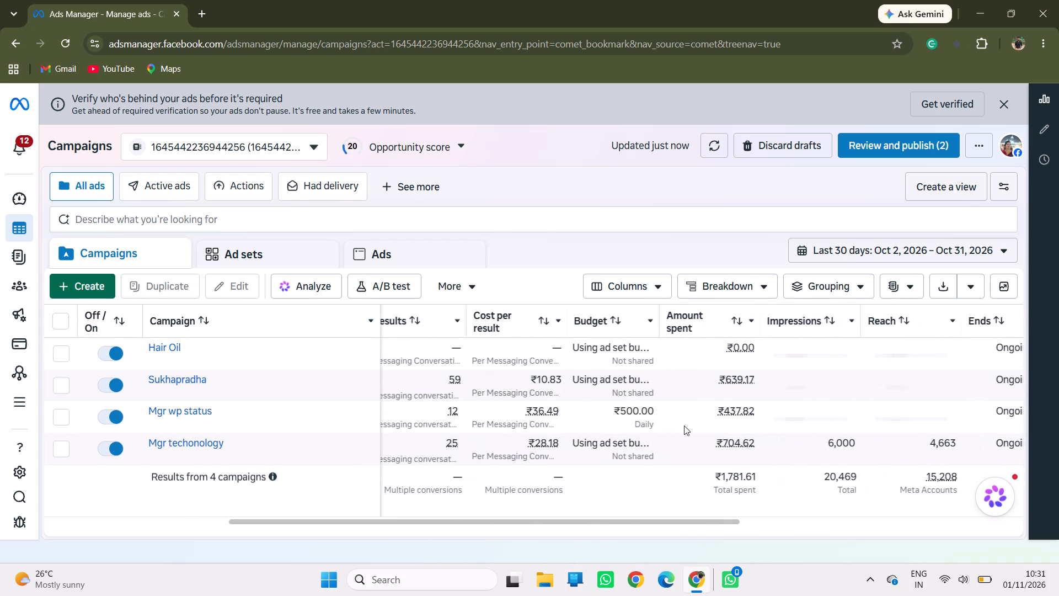
pyautogui.hscroll(9, 684, 425)
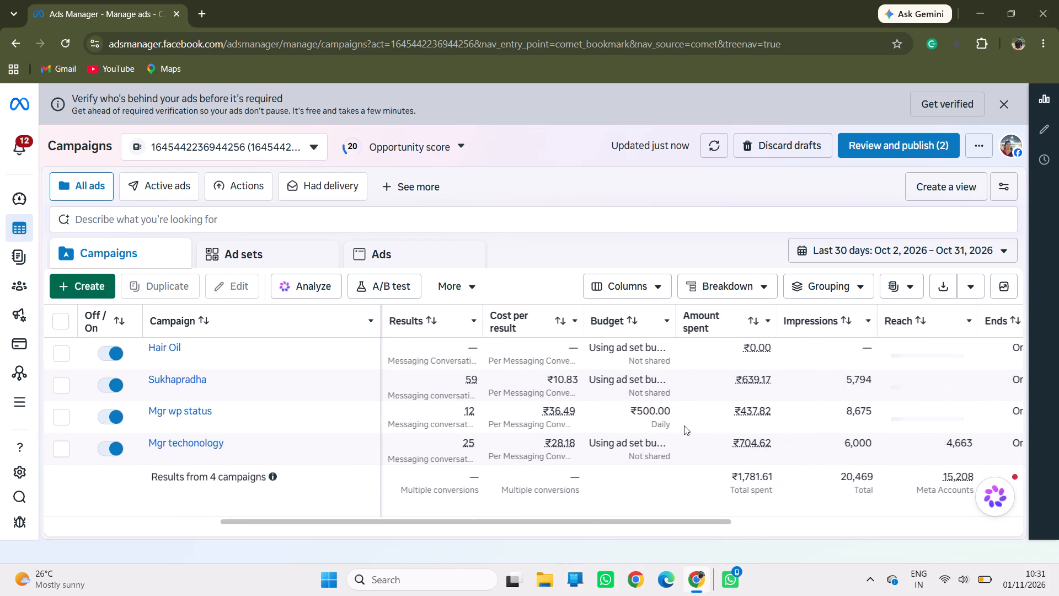
pyautogui.hscroll(11, 684, 425)
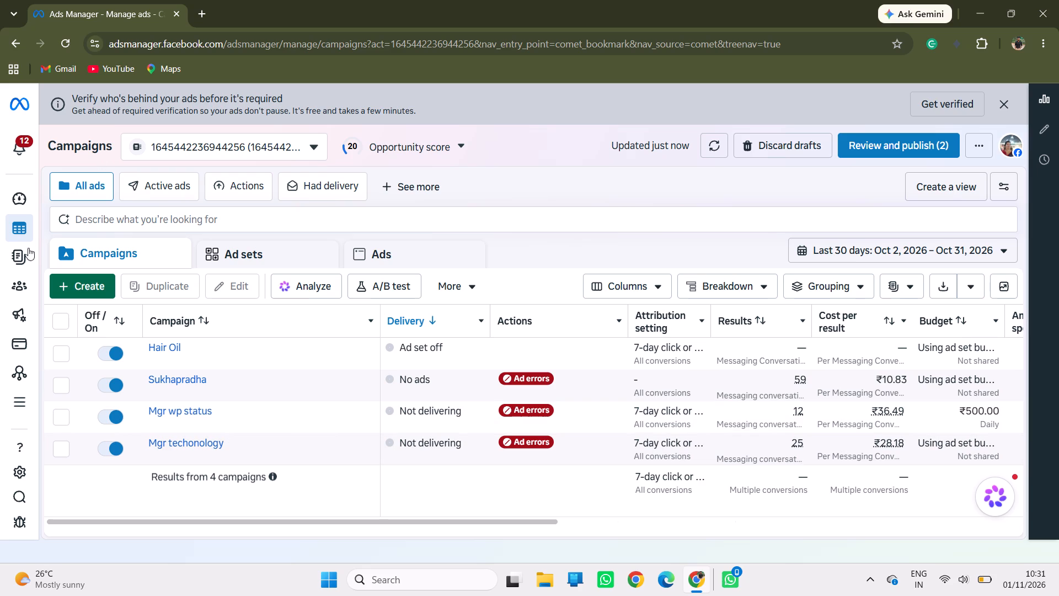
# Open the ad account's Billing & payments page.
pyautogui.click(20, 339)
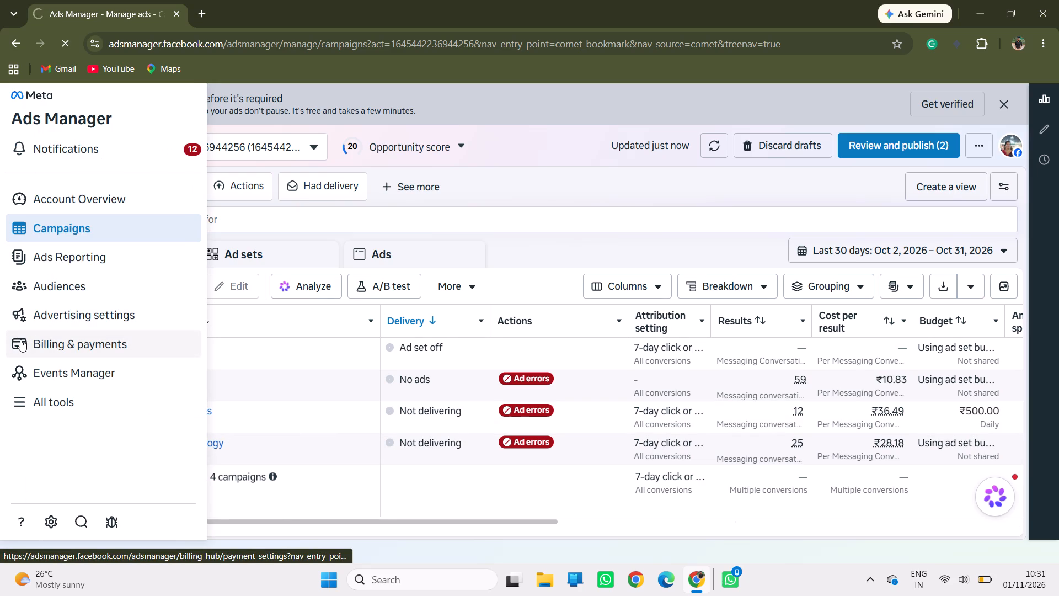
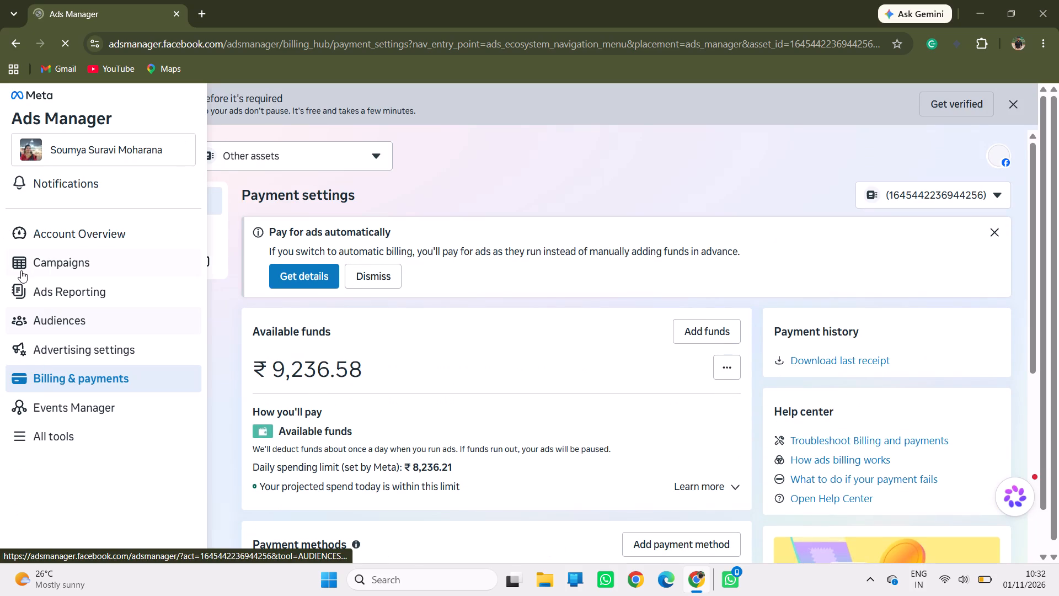
# Return from Billing & payments to the ad account's Campaigns page.
pyautogui.click(55, 259)
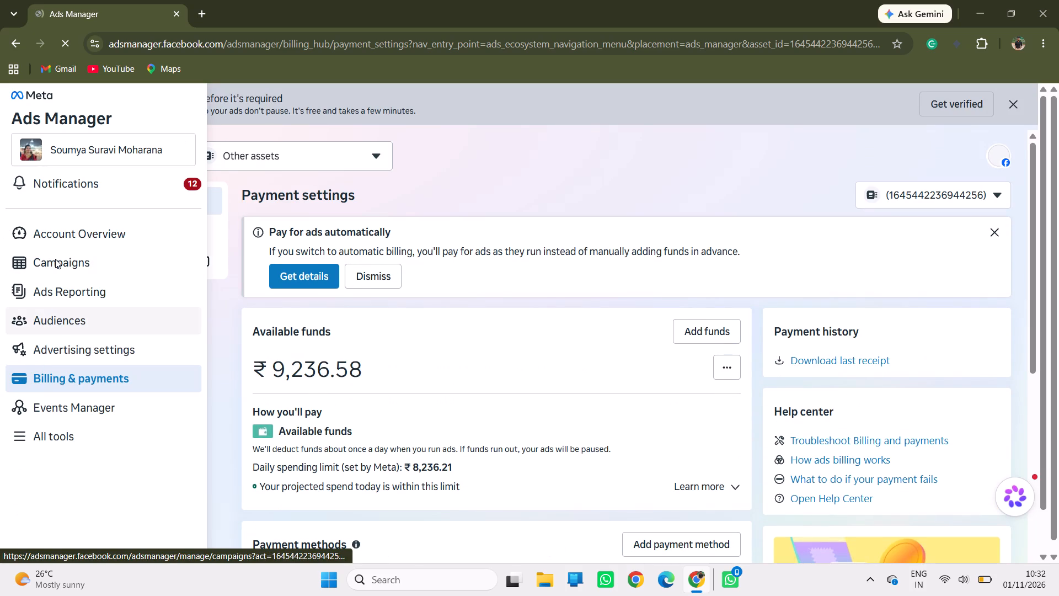
pyautogui.click(66, 268)
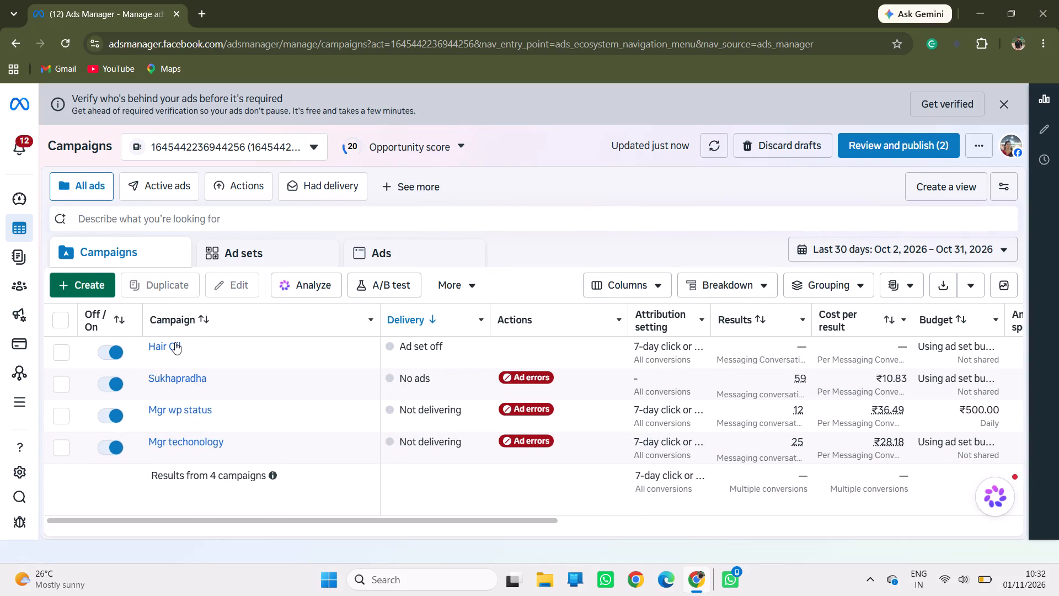
# Open the ad set list to check each ad set's delivery, ad errors and results.
pyautogui.click(275, 251)
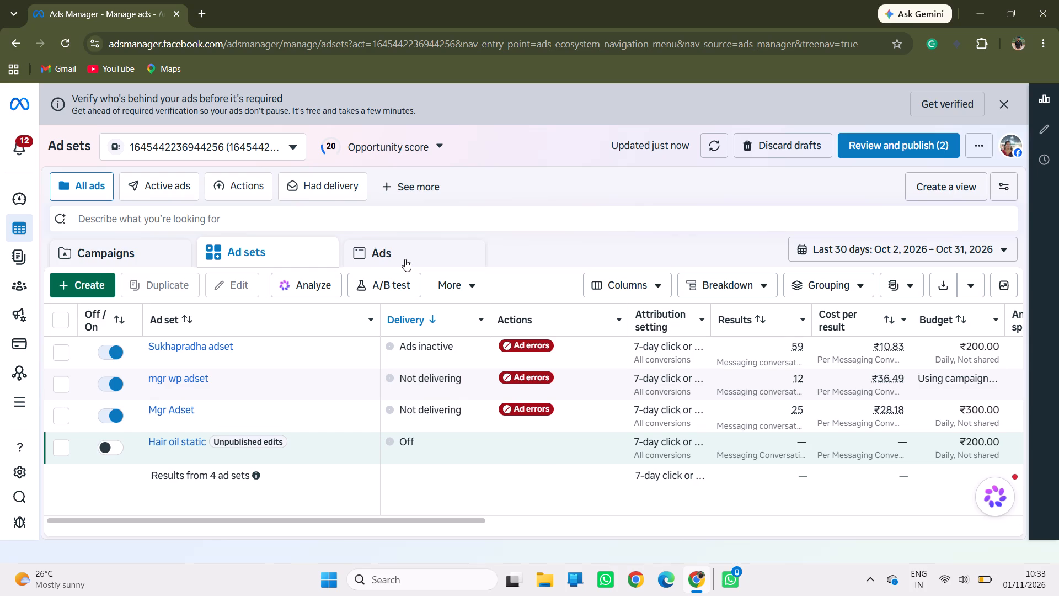
# Open the list of all ads and examine each ad's delivery status and delivery errors.
pyautogui.click(405, 259)
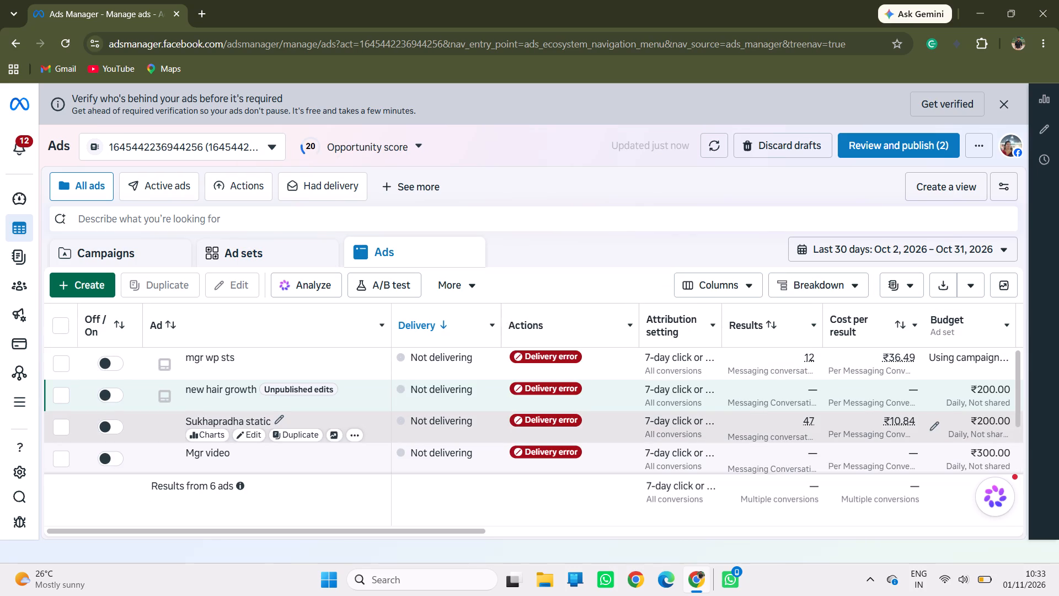
pyautogui.scroll(-4, 447, 400)
pyautogui.scroll(6, 447, 400)
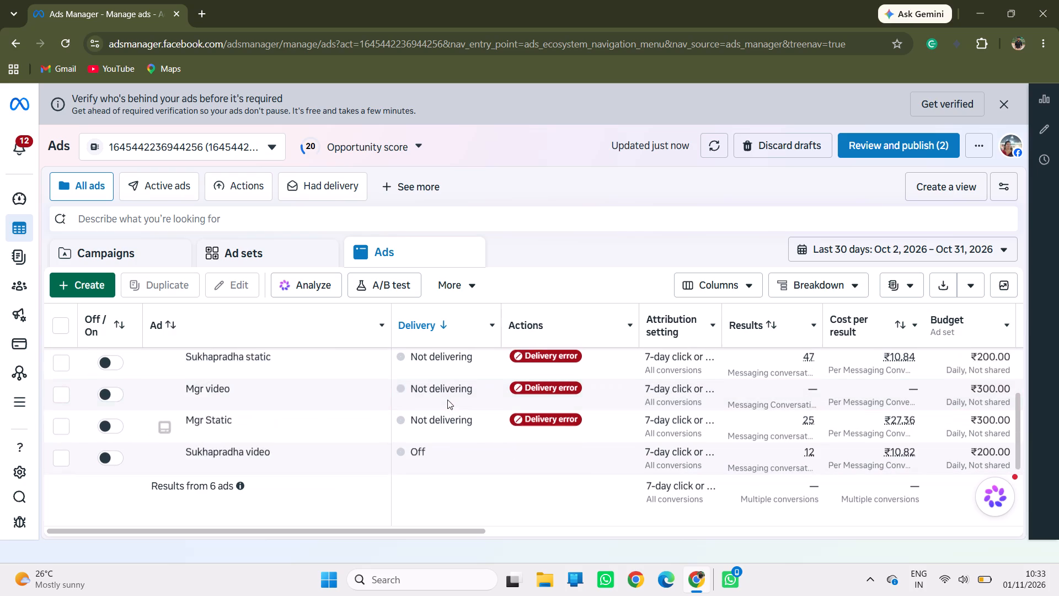
pyautogui.scroll(7, 447, 400)
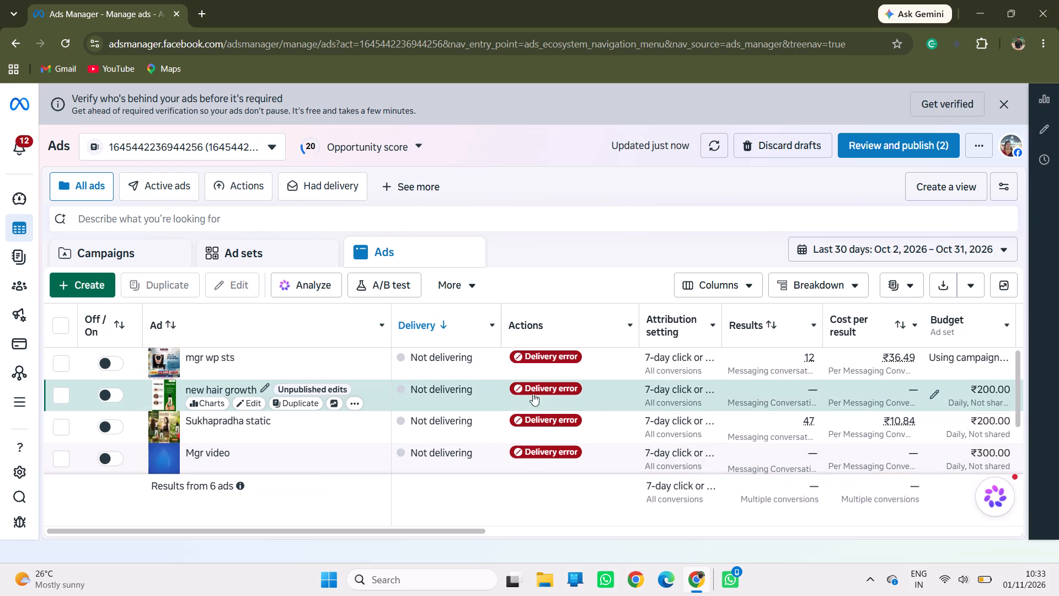
pyautogui.scroll(4, 489, 392)
pyautogui.scroll(-5, 489, 392)
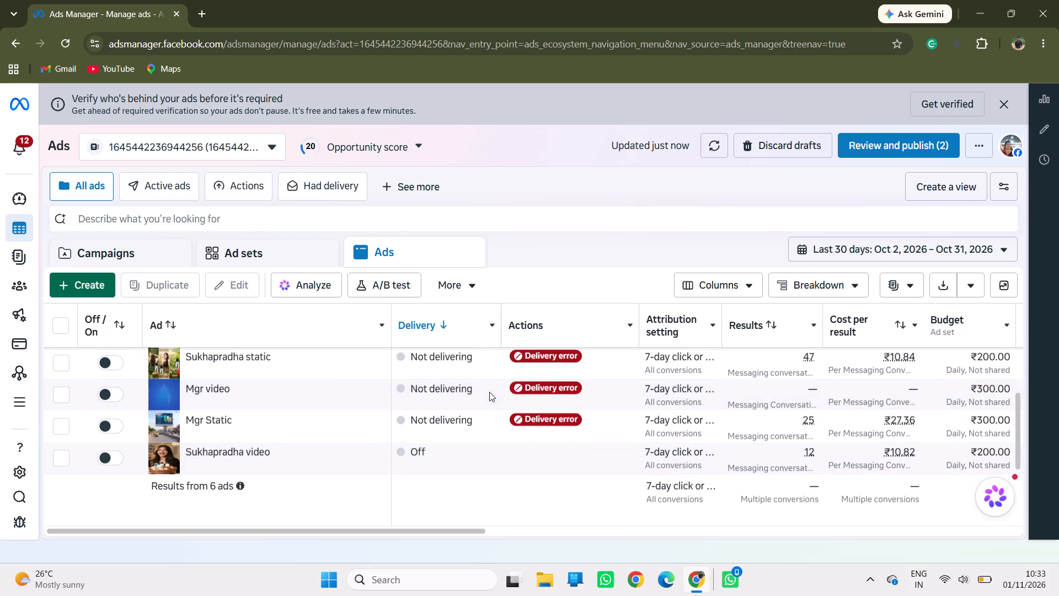
pyautogui.scroll(-15, 489, 392)
pyautogui.scroll(3, 489, 392)
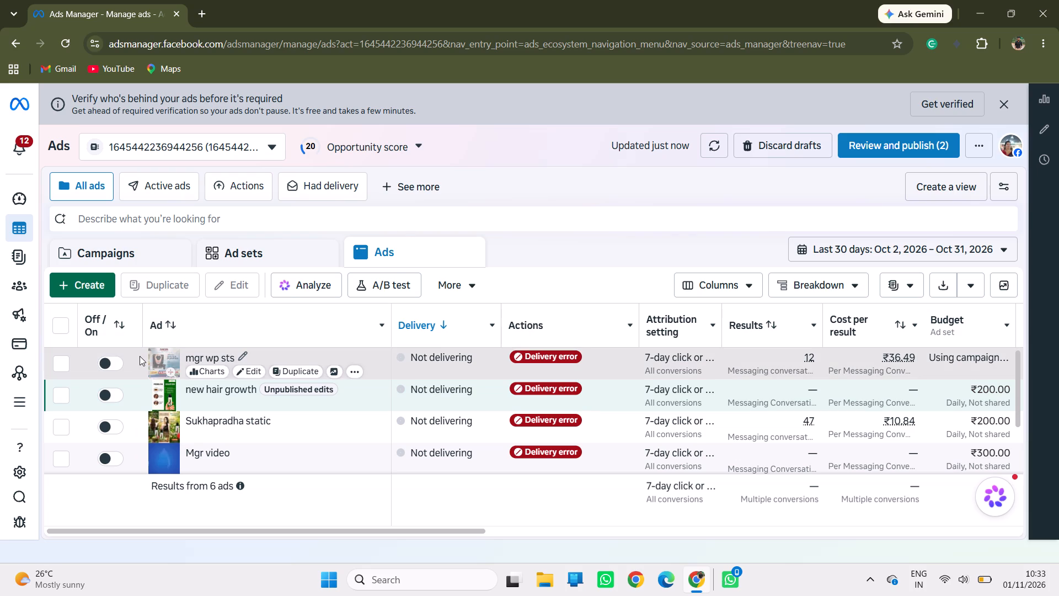
# Compare cost per result, budget, amount spent, impressions and reach for the first ads, from mgr wp sts to Mgr video.
pyautogui.hscroll(-11, 876, 458)
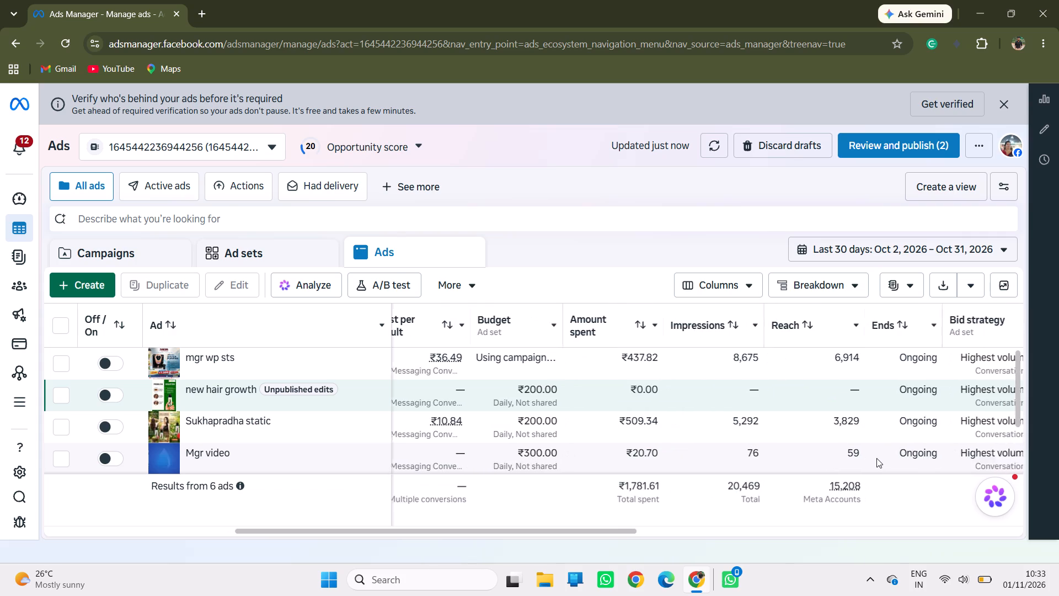
pyautogui.hscroll(-2, 876, 458)
pyautogui.hscroll(5, 876, 458)
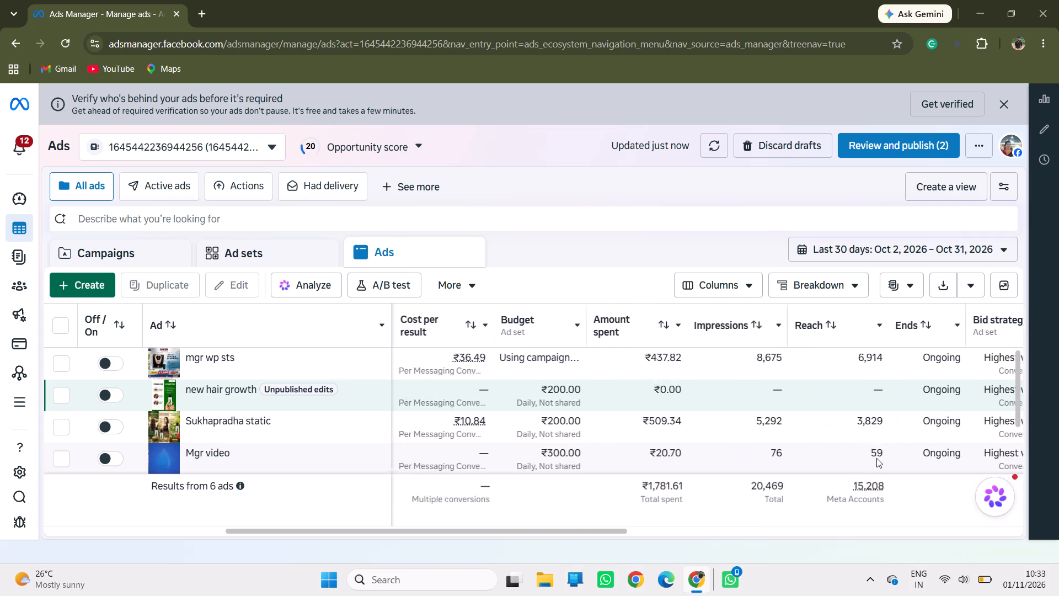
pyautogui.hscroll(9, 876, 458)
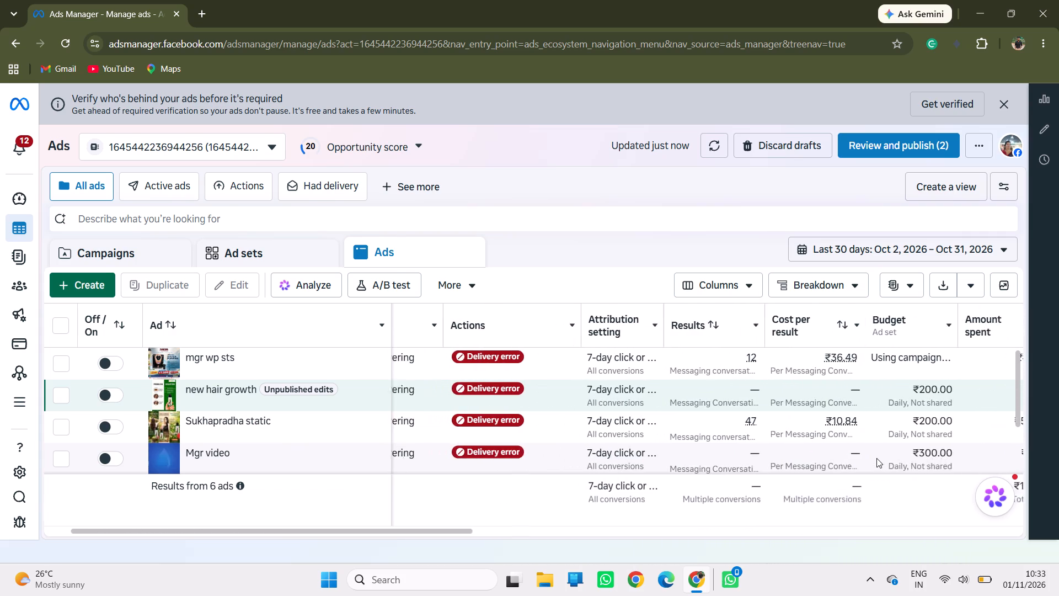
pyautogui.hscroll(3, 876, 458)
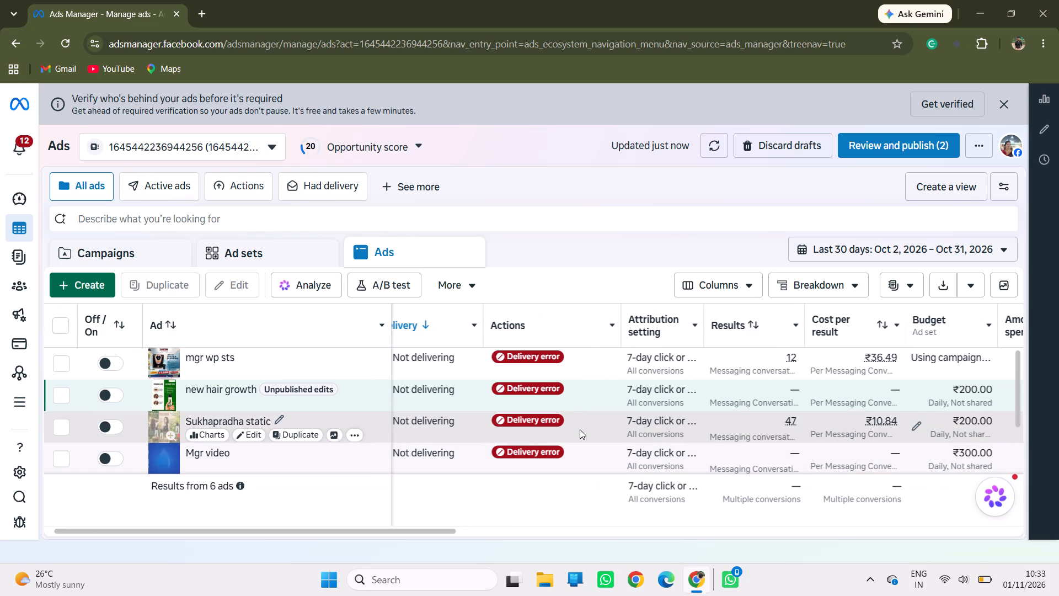
# Examine results, cost, spend, impressions, reach, bid strategy, last significant edit and quality ranking for the remaining ads, down to Sukhapradha video.
pyautogui.scroll(-6, 580, 434)
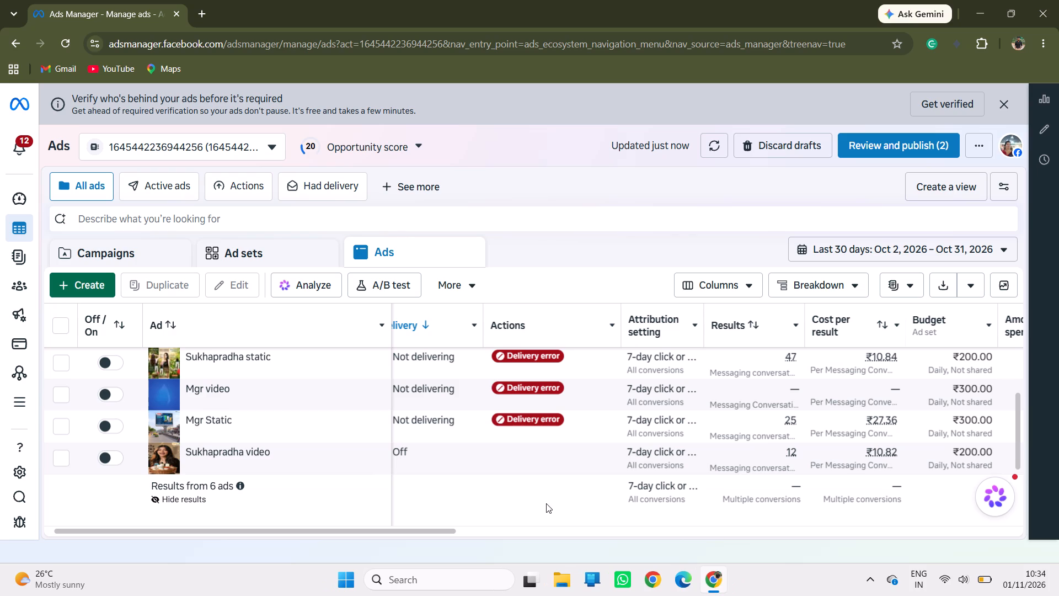
pyautogui.click(478, 504)
pyautogui.hscroll(3, 453, 504)
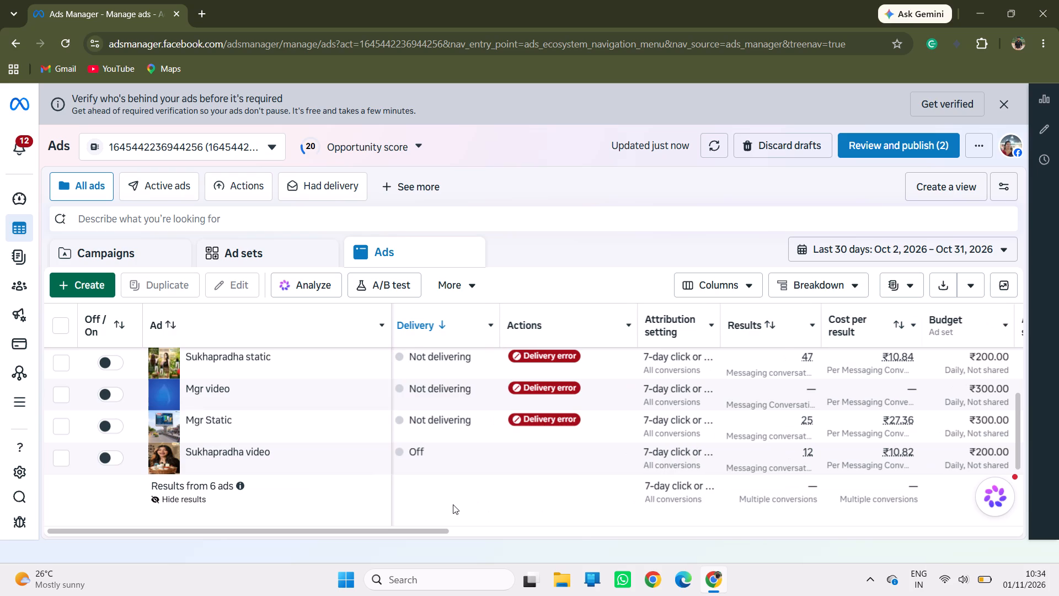
pyautogui.hscroll(9, 453, 504)
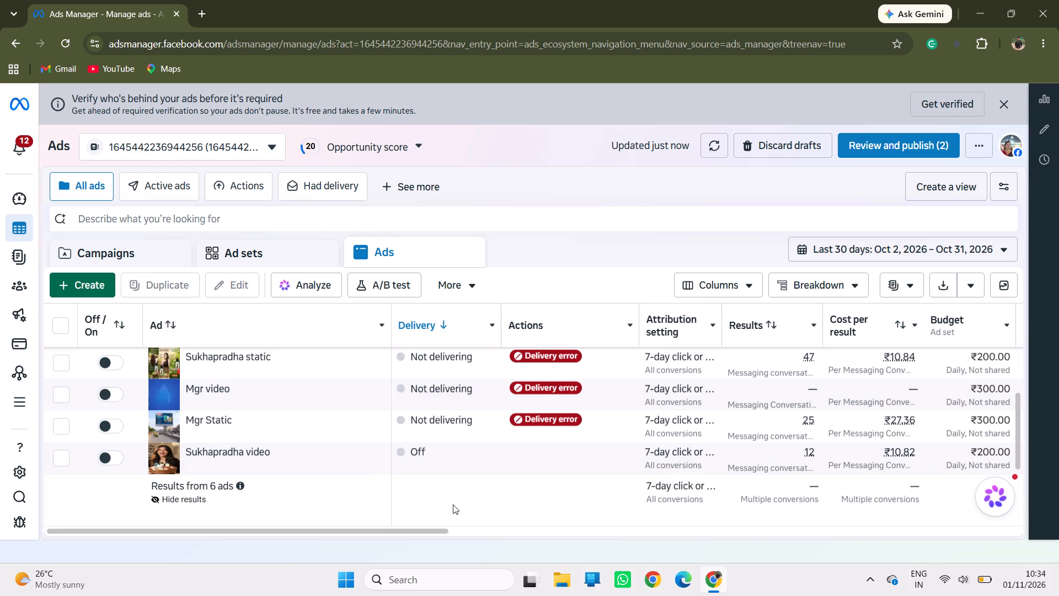
pyautogui.hscroll(3, 453, 504)
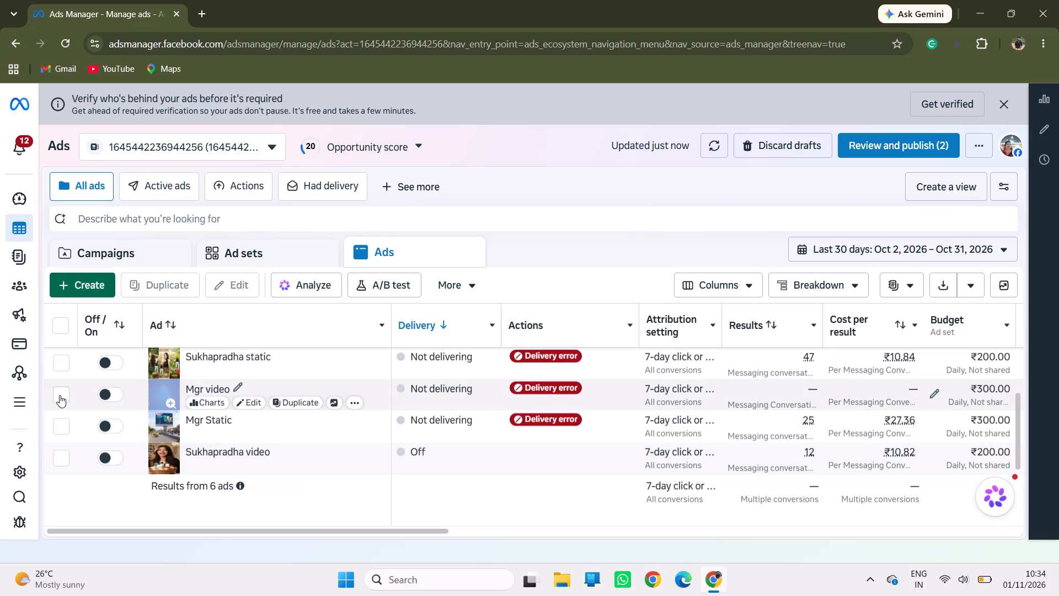
pyautogui.hscroll(-1, 594, 509)
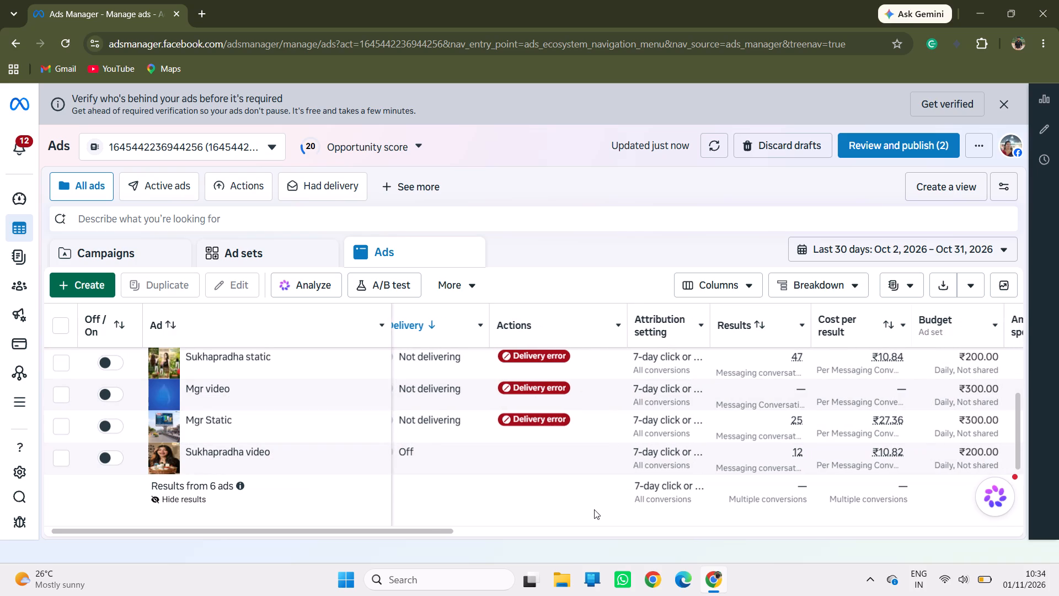
pyautogui.hscroll(-6, 594, 509)
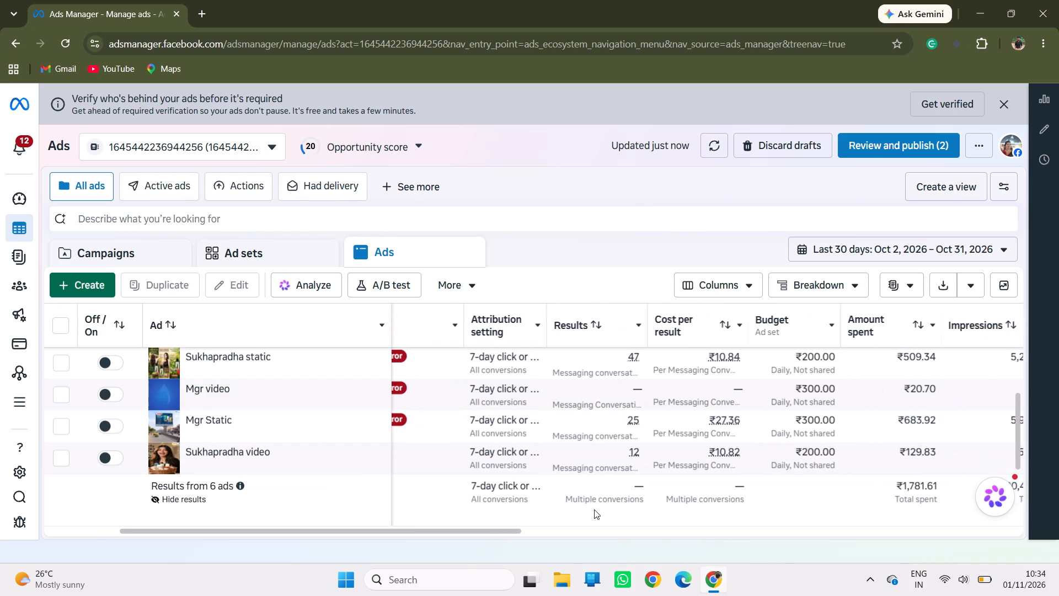
pyautogui.hscroll(-2, 594, 509)
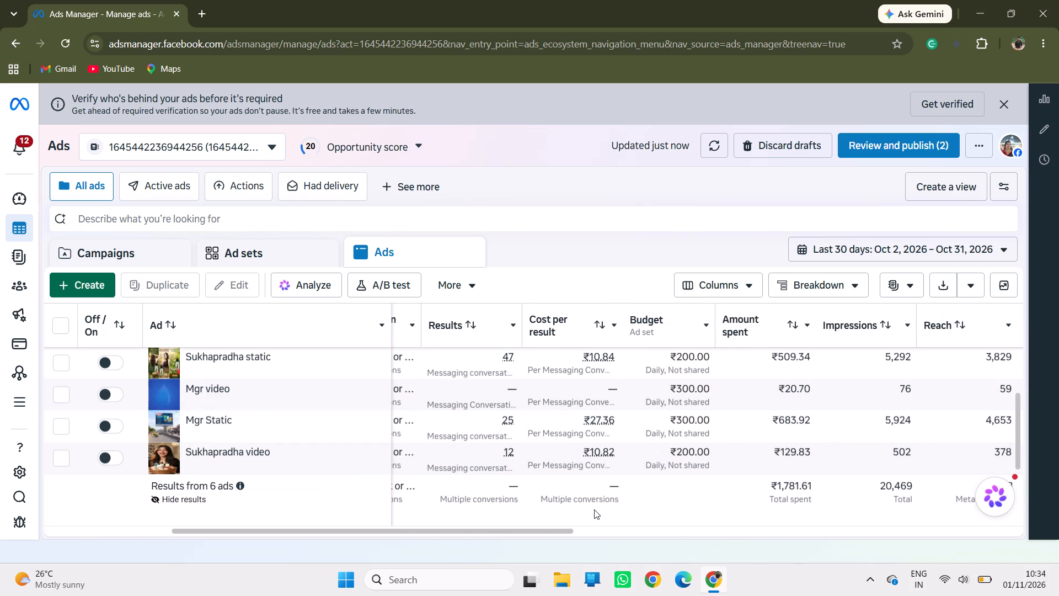
pyautogui.hscroll(-2, 571, 519)
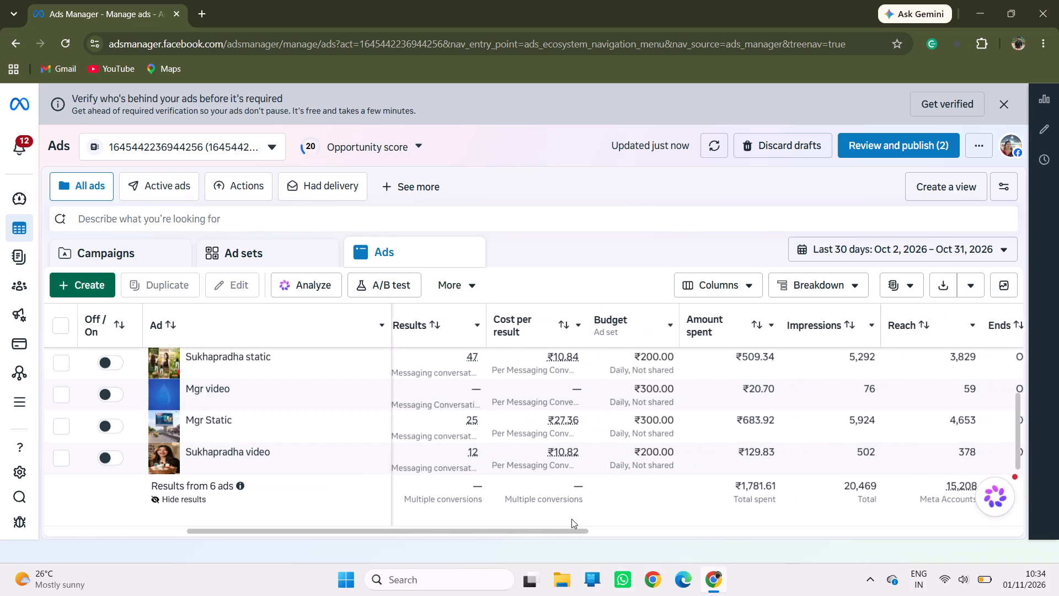
pyautogui.hscroll(-3, 571, 519)
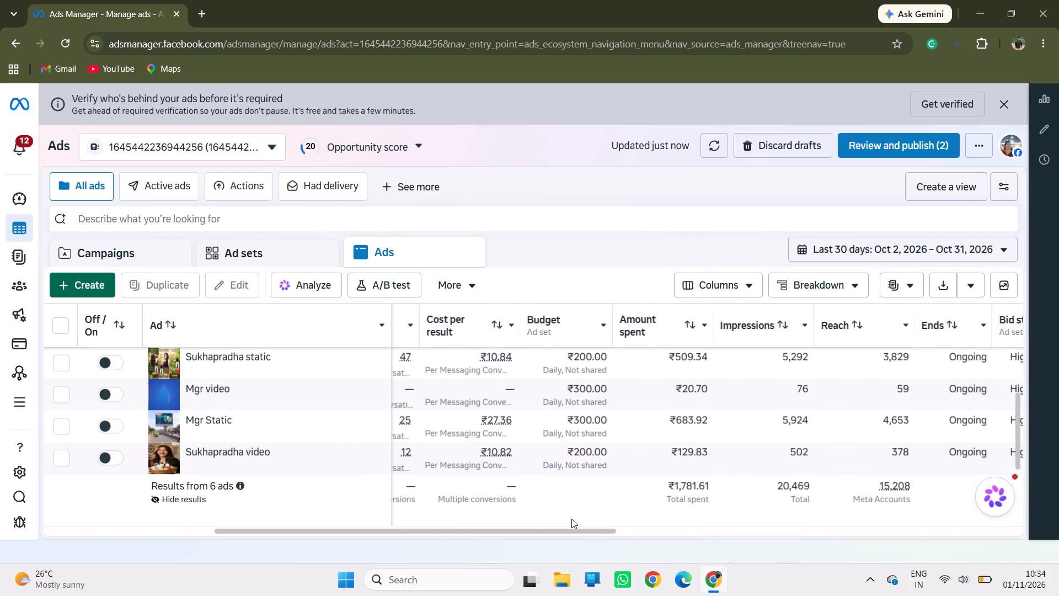
pyautogui.hscroll(-1, 571, 519)
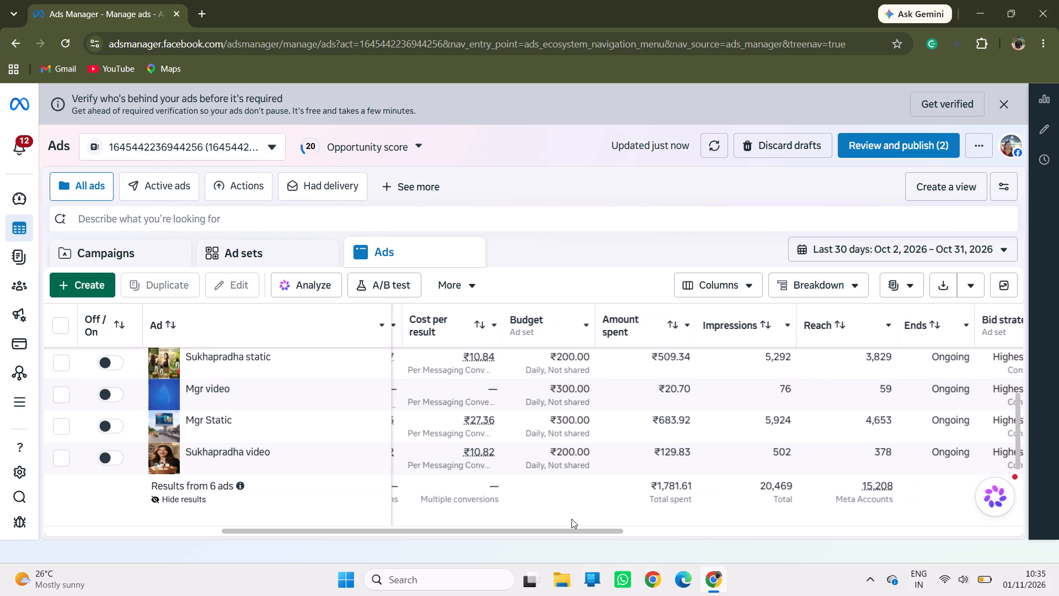
pyautogui.hscroll(-1, 585, 512)
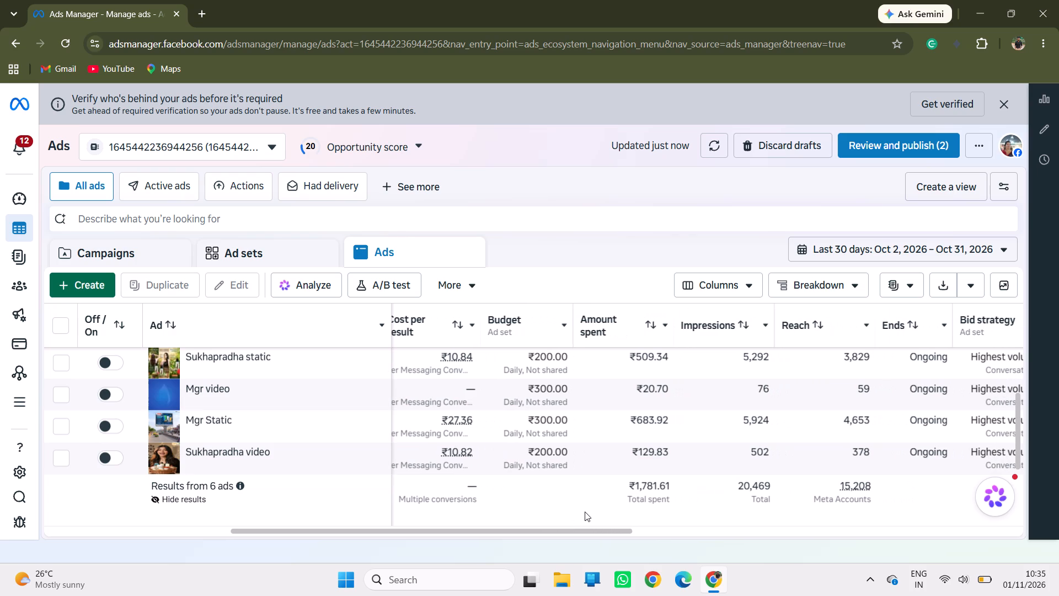
pyautogui.hscroll(-2, 585, 512)
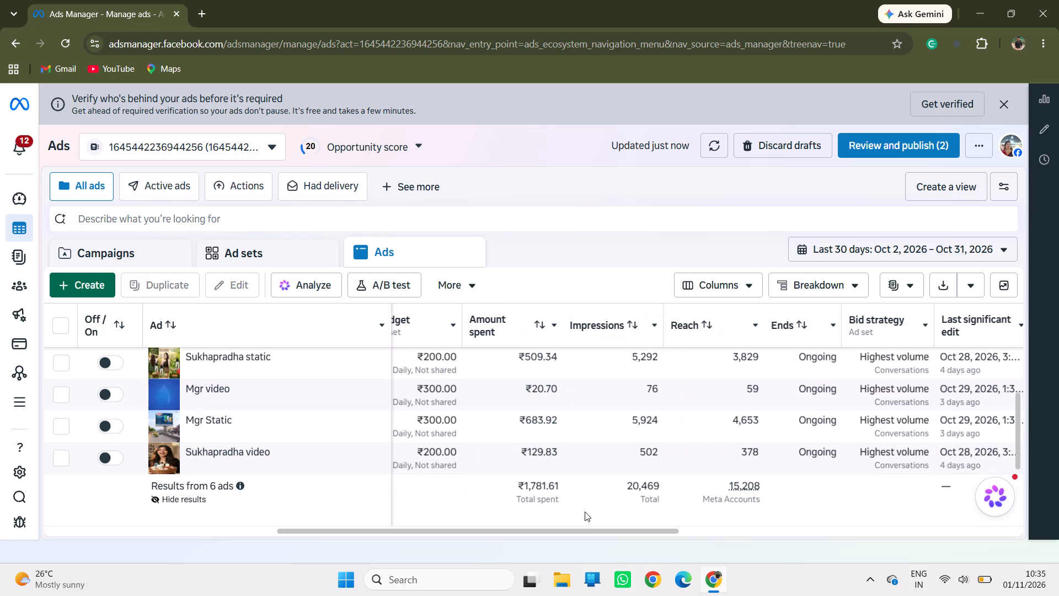
pyautogui.hscroll(-1, 585, 512)
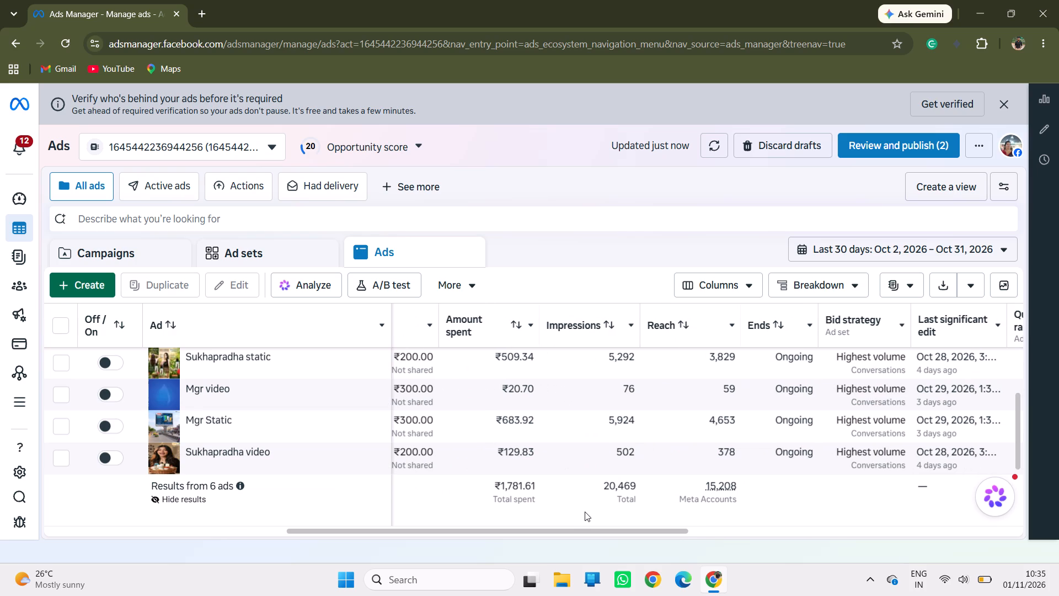
pyautogui.hscroll(-3, 585, 512)
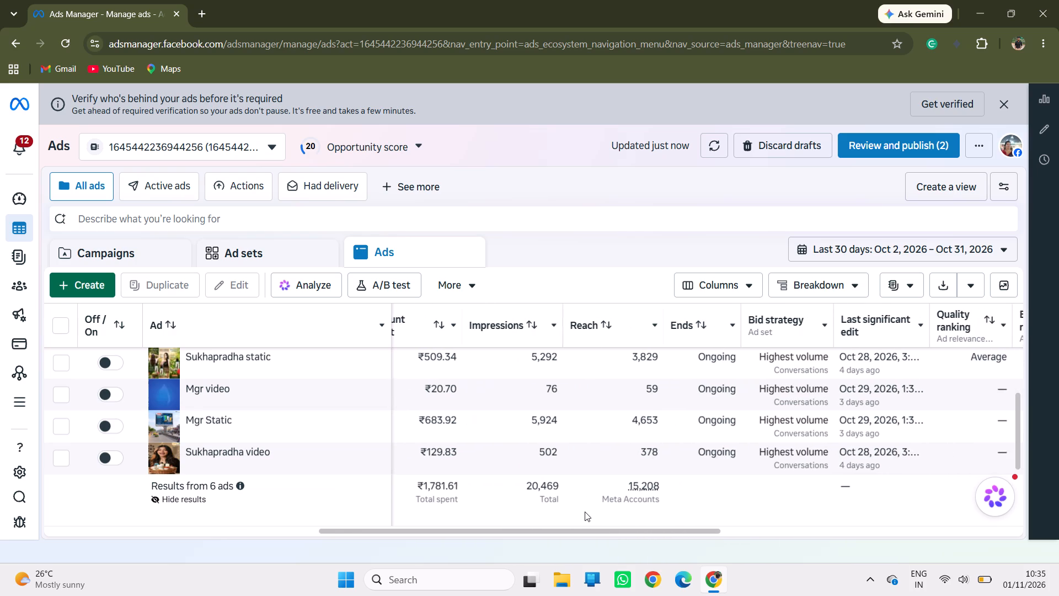
pyautogui.hscroll(-3, 585, 512)
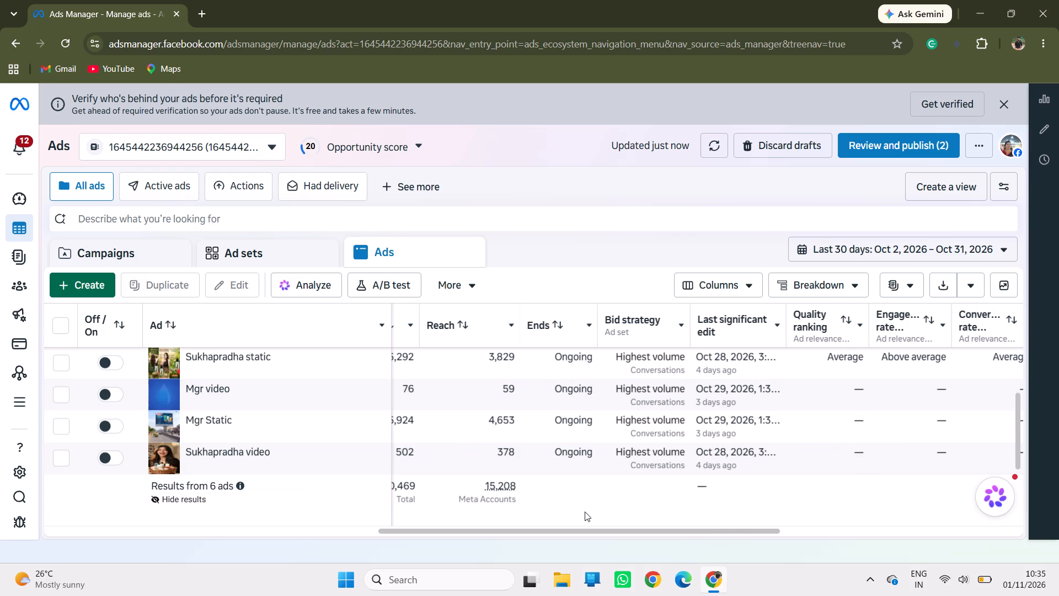
pyautogui.hscroll(7, 558, 466)
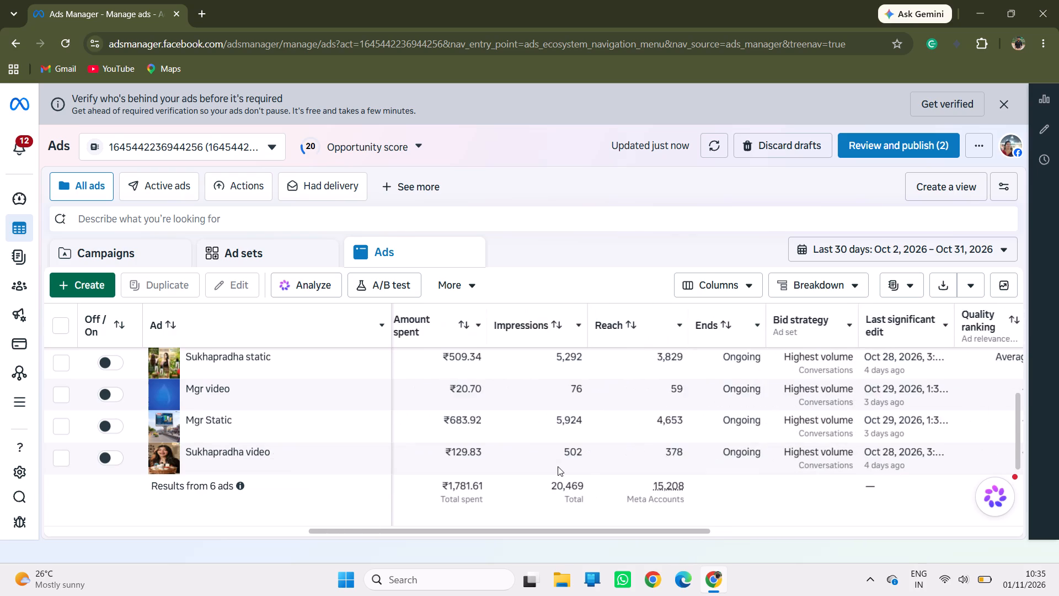
pyautogui.hscroll(15, 558, 466)
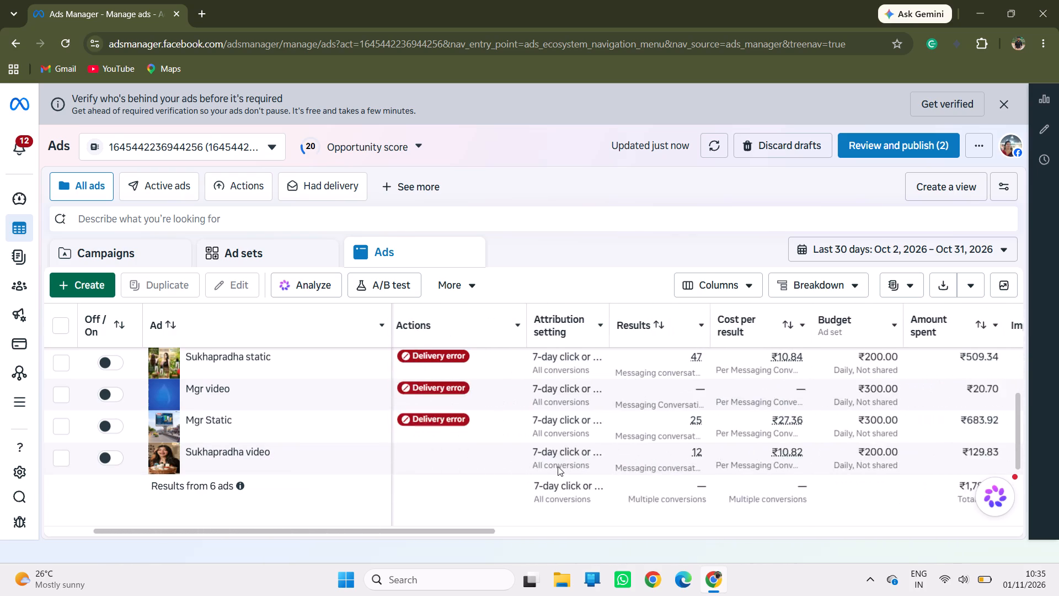
pyautogui.hscroll(9, 558, 466)
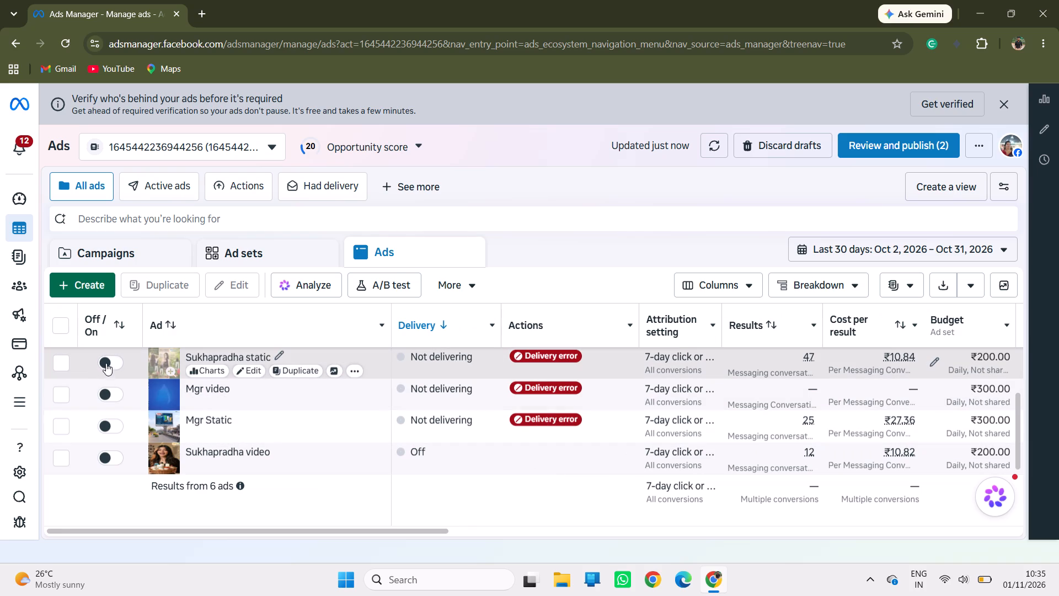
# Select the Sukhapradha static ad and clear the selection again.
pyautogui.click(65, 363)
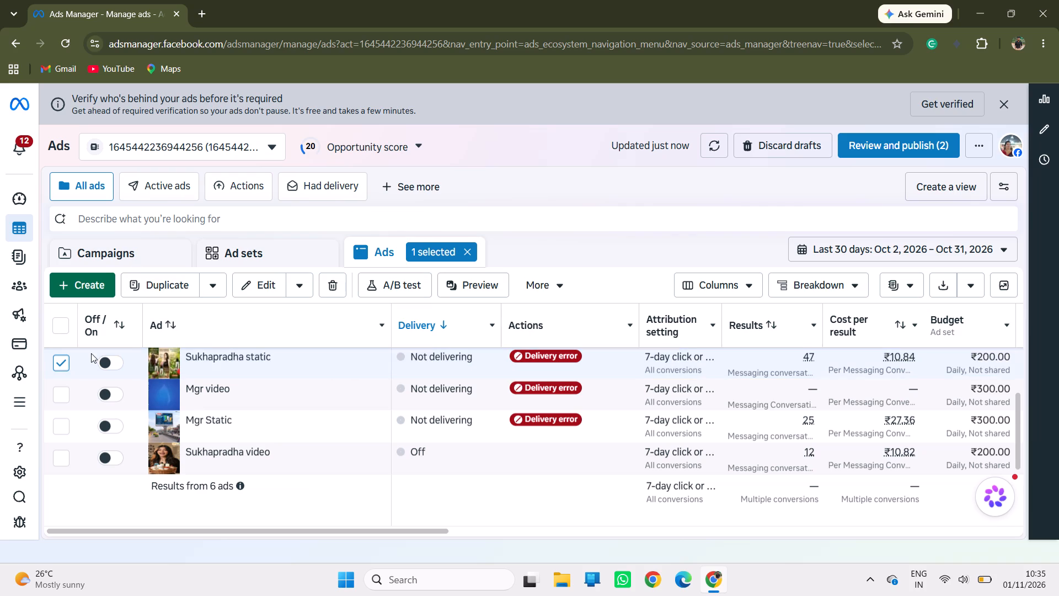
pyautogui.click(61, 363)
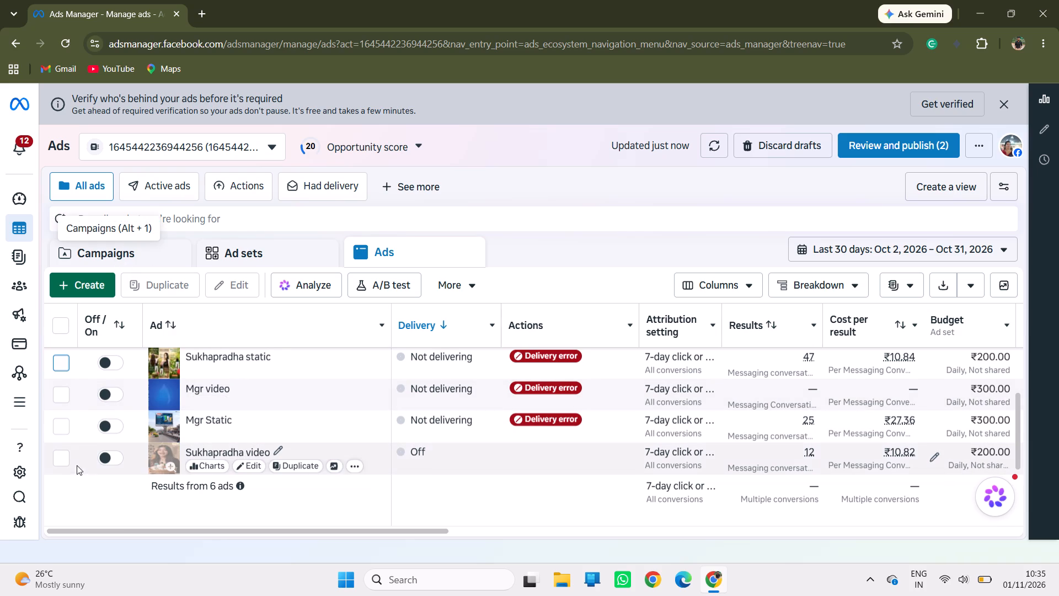
# Turn off the Sukhapradha campaign in the campaign list and leave no campaign selected.
pyautogui.click(127, 255)
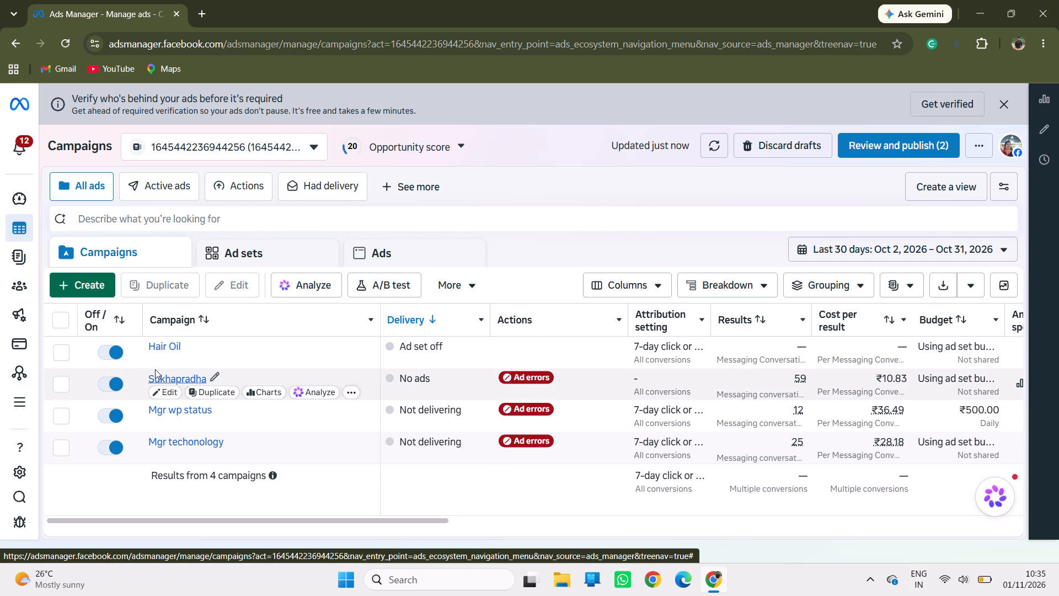
pyautogui.click(58, 377)
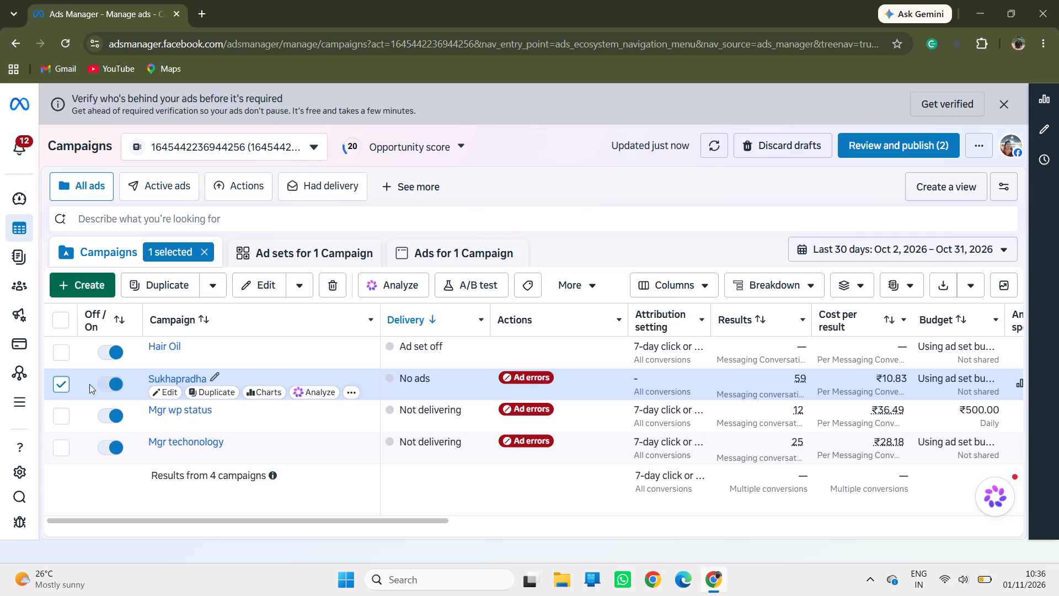
pyautogui.click(109, 383)
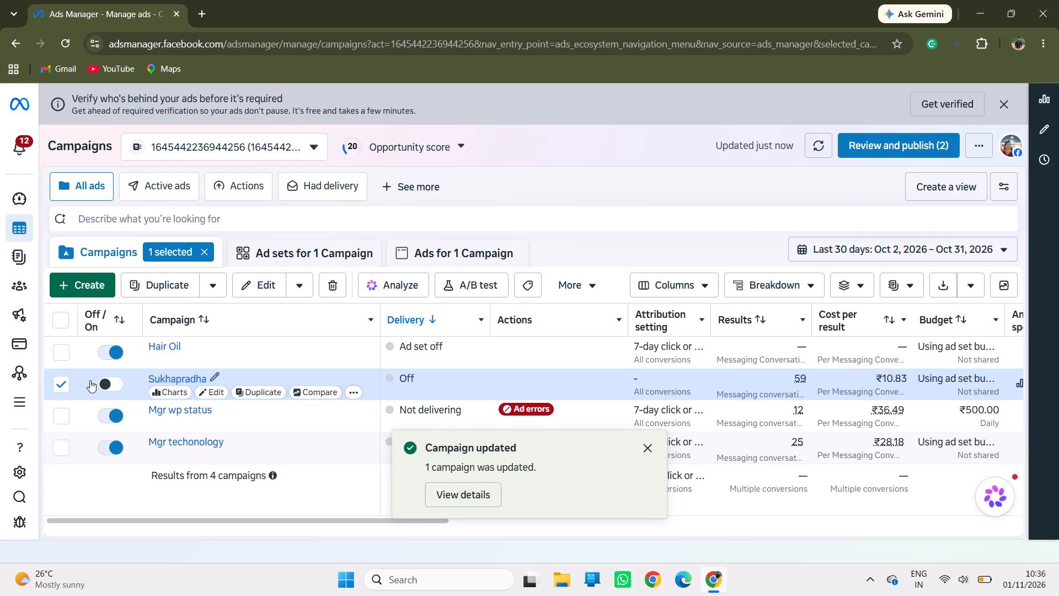
pyautogui.click(61, 384)
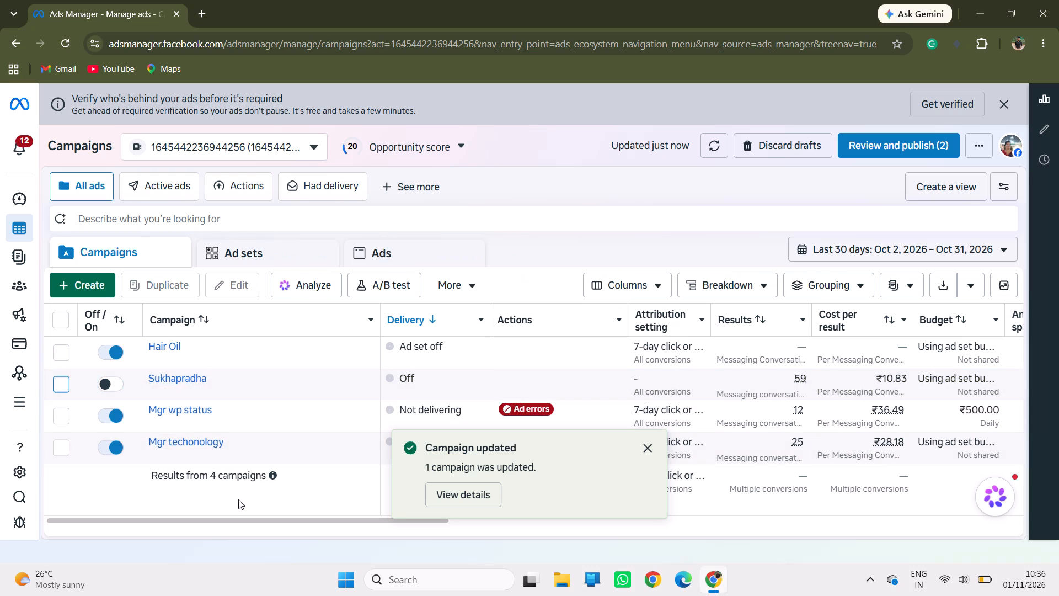
# Examine the campaign list for each campaign's on/off state, delivery status and ad errors.
pyautogui.scroll(-4, 306, 407)
pyautogui.scroll(2, 306, 407)
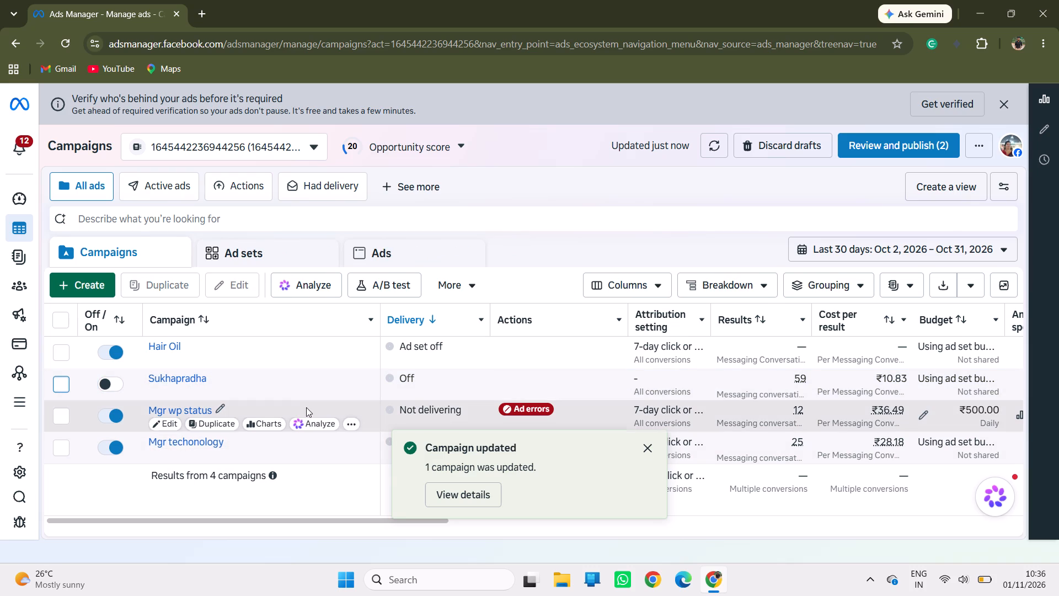
pyautogui.scroll(-8, 306, 407)
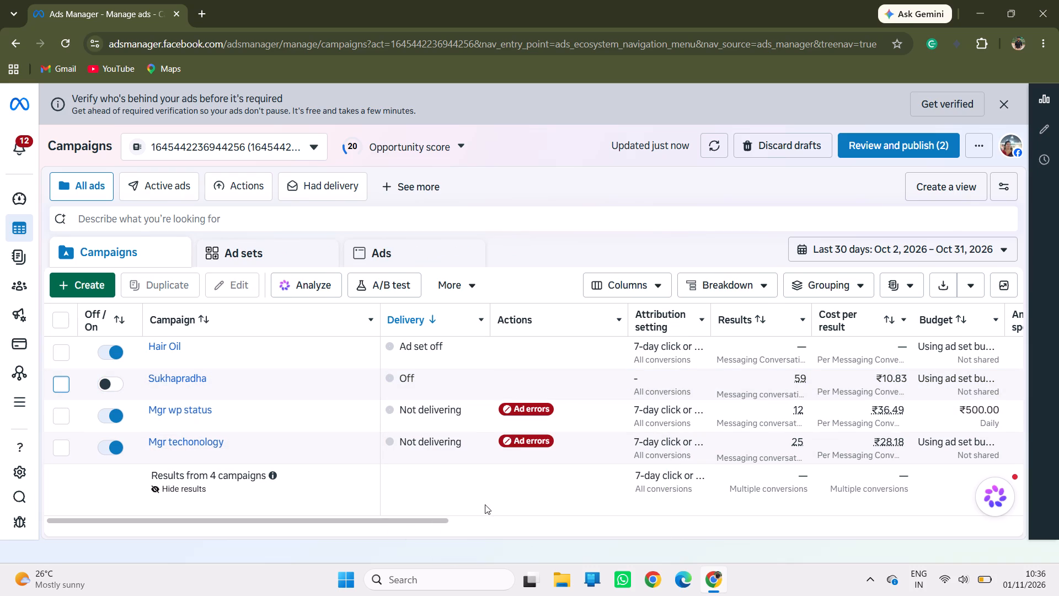
pyautogui.scroll(6, 362, 352)
pyautogui.scroll(-2, 362, 354)
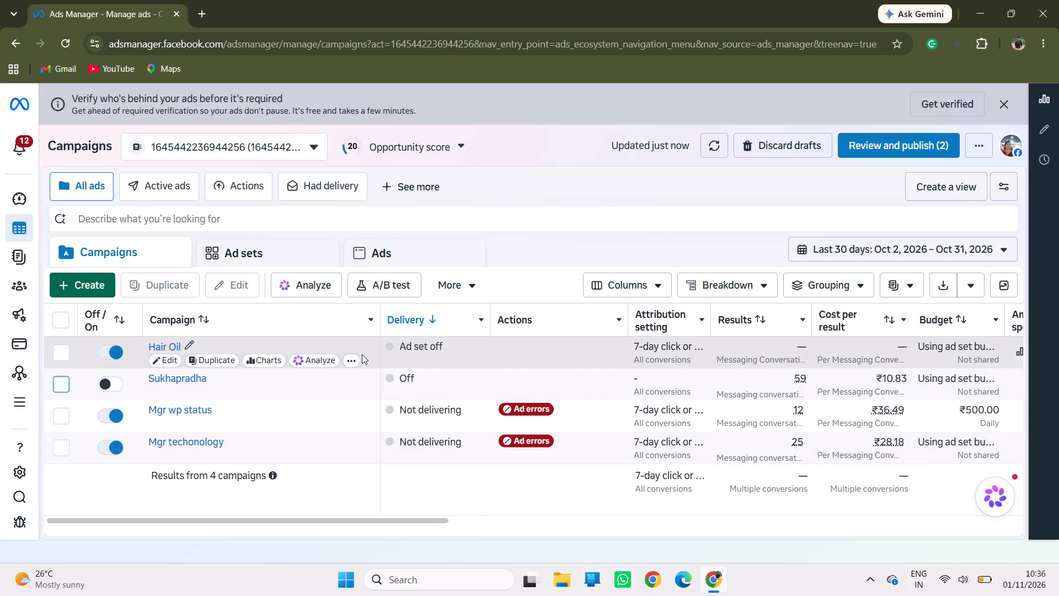
pyautogui.scroll(-7, 362, 354)
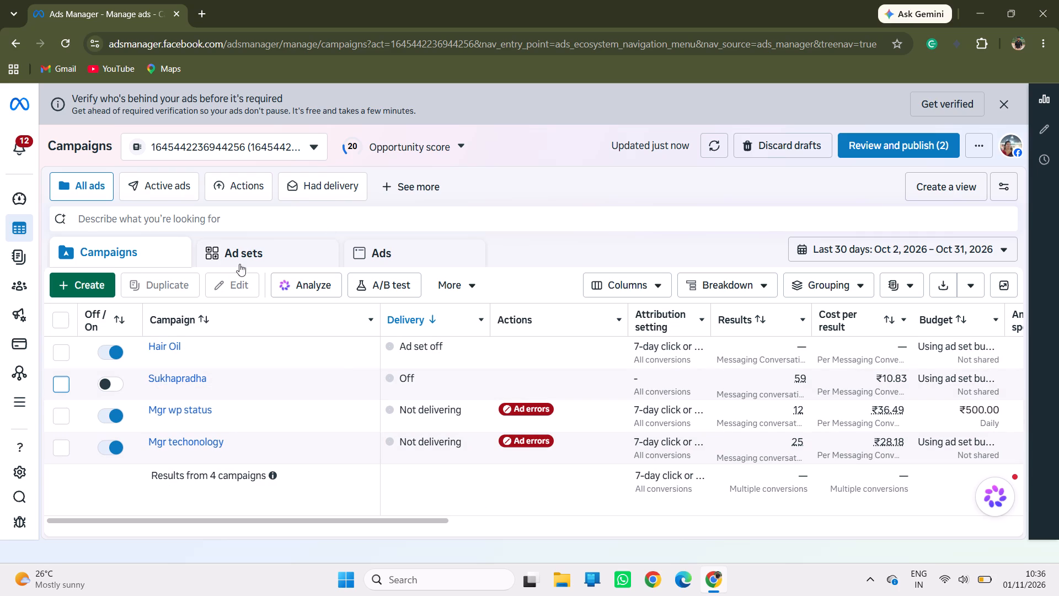
# Turn on the new hair growth ad, publishing its drafted creative update with it, and clear the ad selection.
pyautogui.click(395, 259)
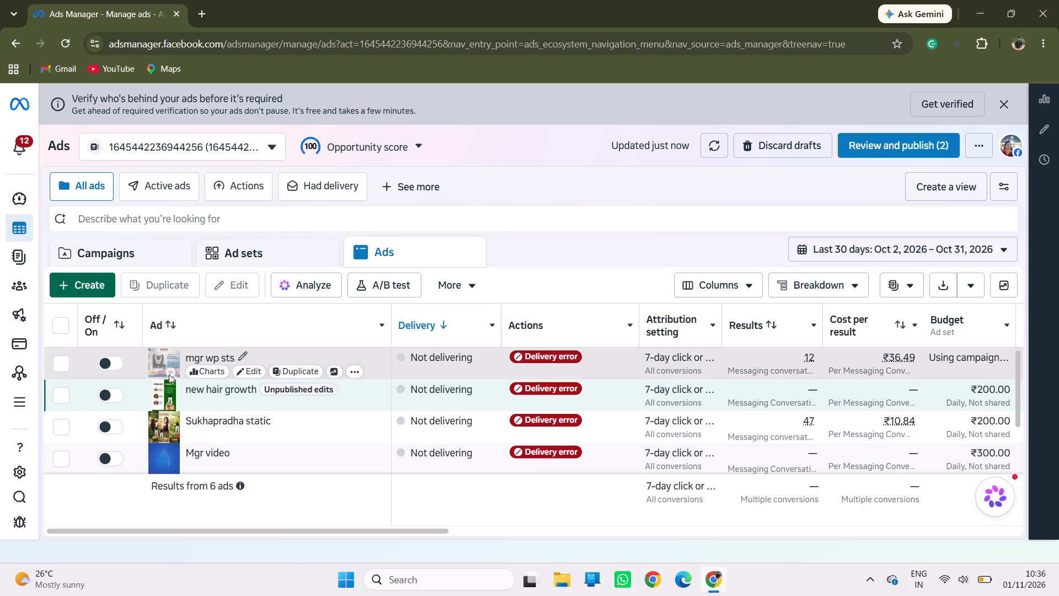
pyautogui.click(116, 397)
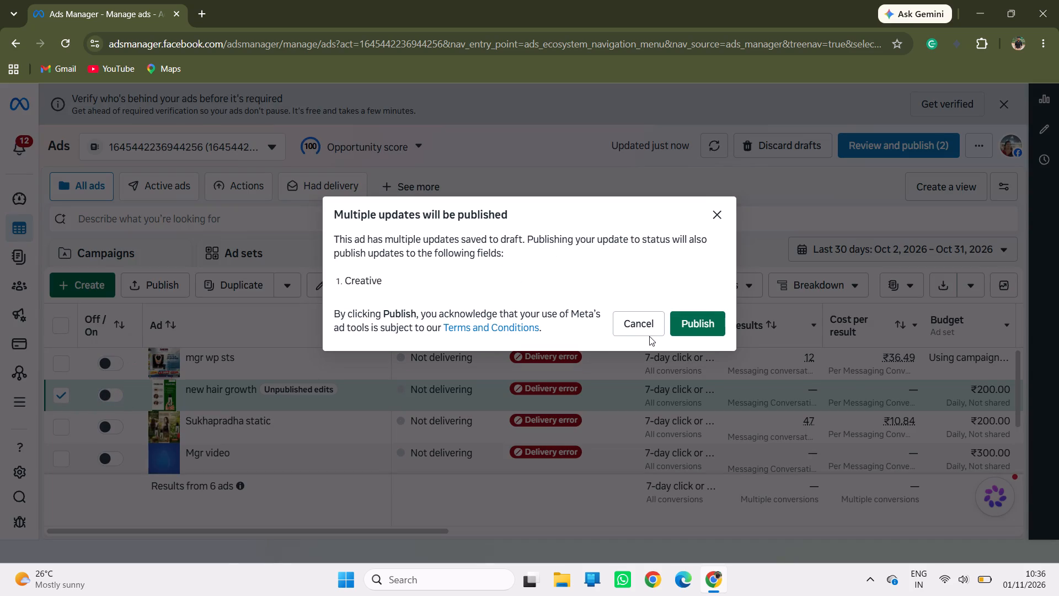
pyautogui.click(693, 328)
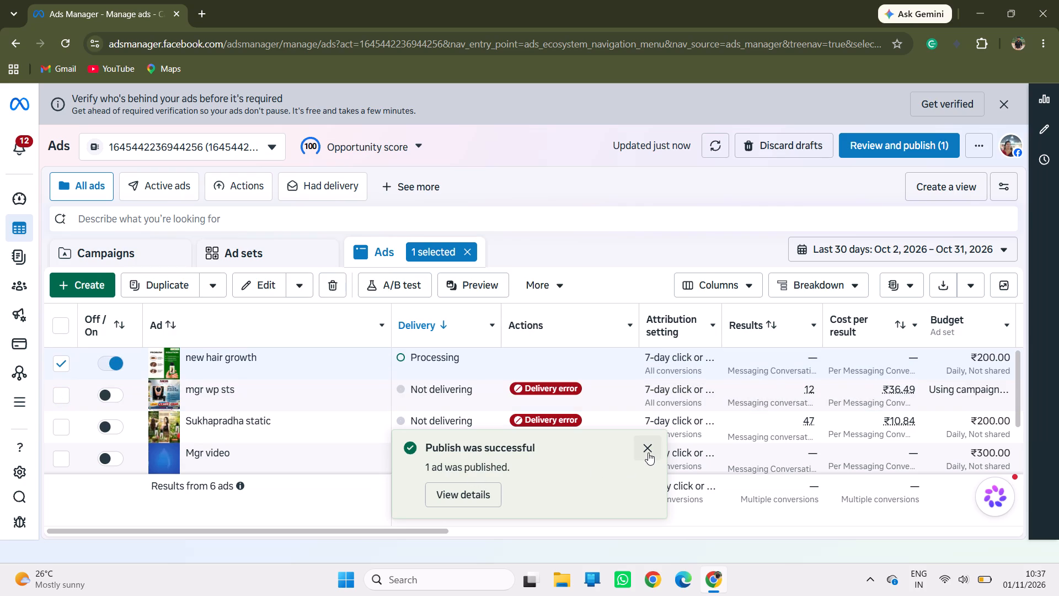
pyautogui.click(648, 453)
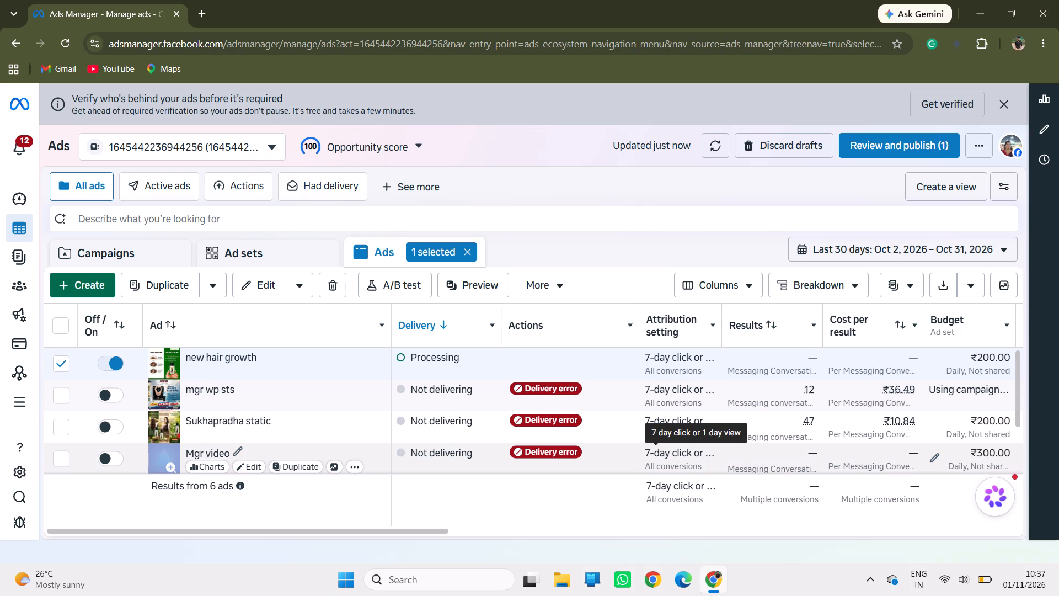
pyautogui.scroll(-1, 483, 434)
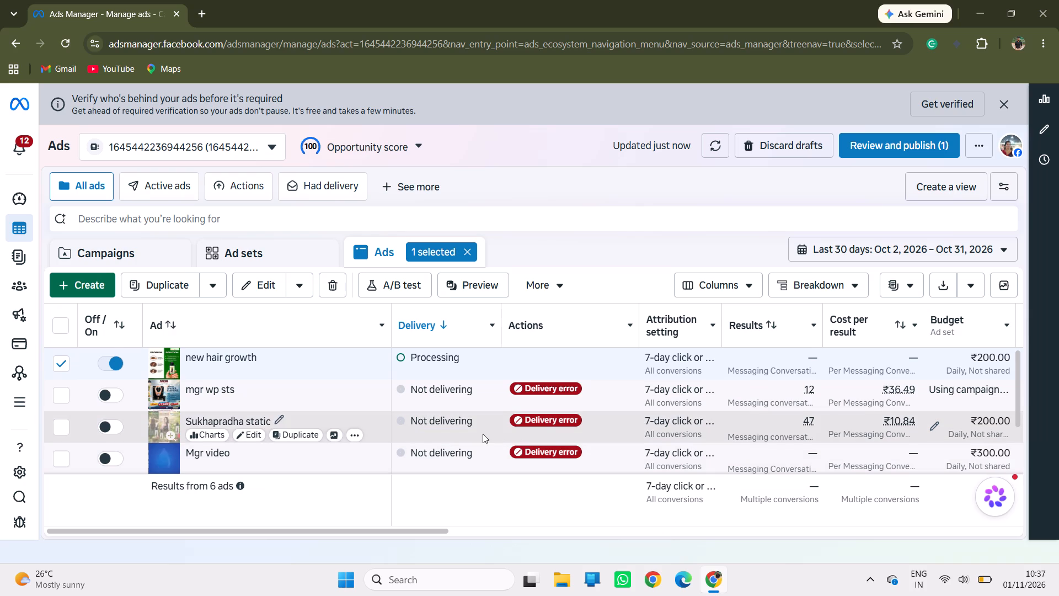
pyautogui.scroll(-1, 483, 434)
pyautogui.scroll(1, 483, 434)
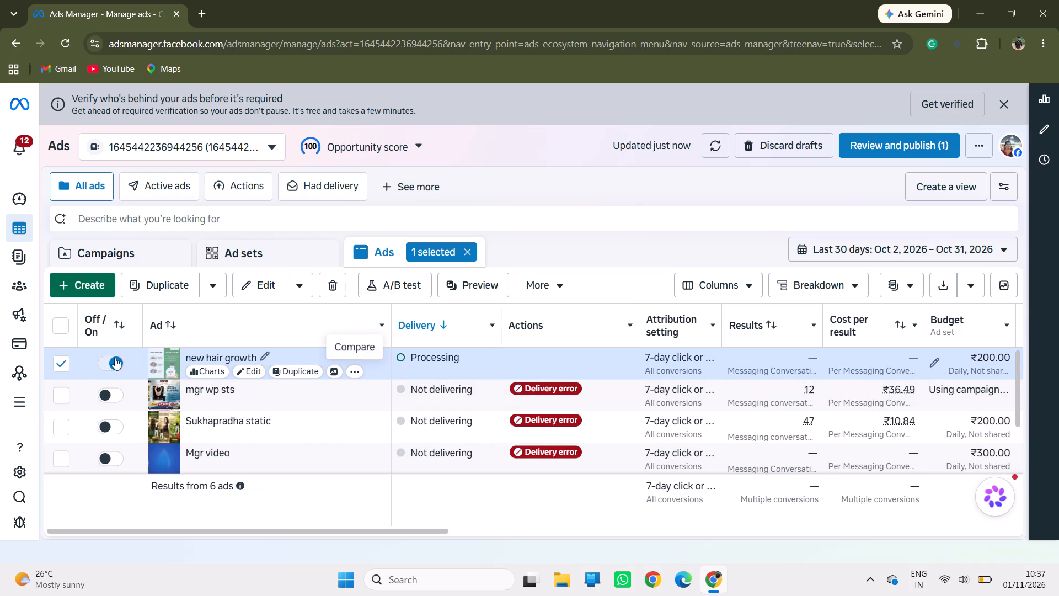
pyautogui.click(62, 363)
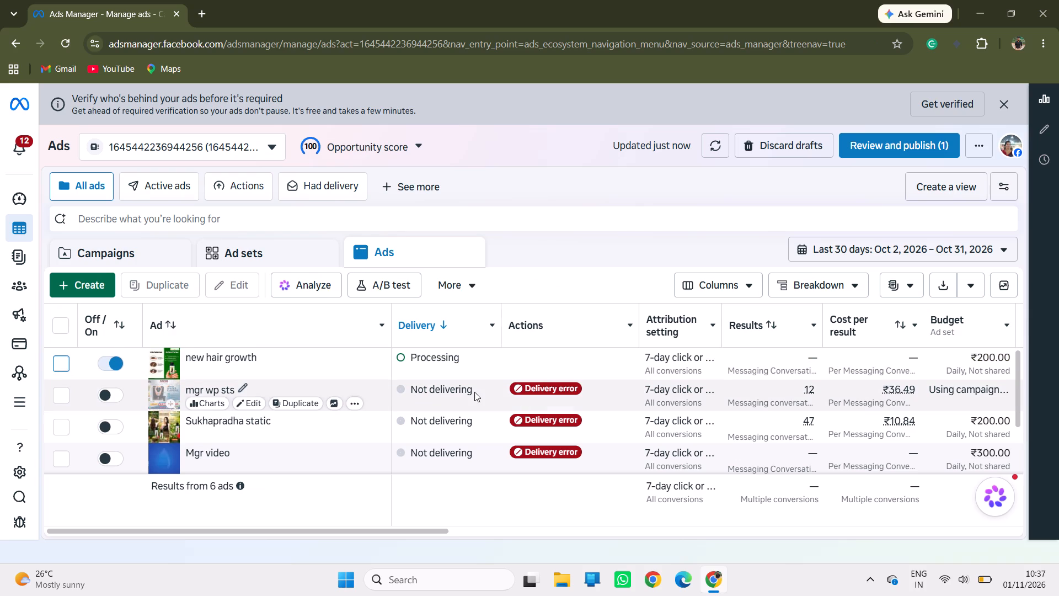
# Turn on the Hair oil static ad set, publishing its drafted edits with it, and clear the ad set selection.
pyautogui.click(242, 244)
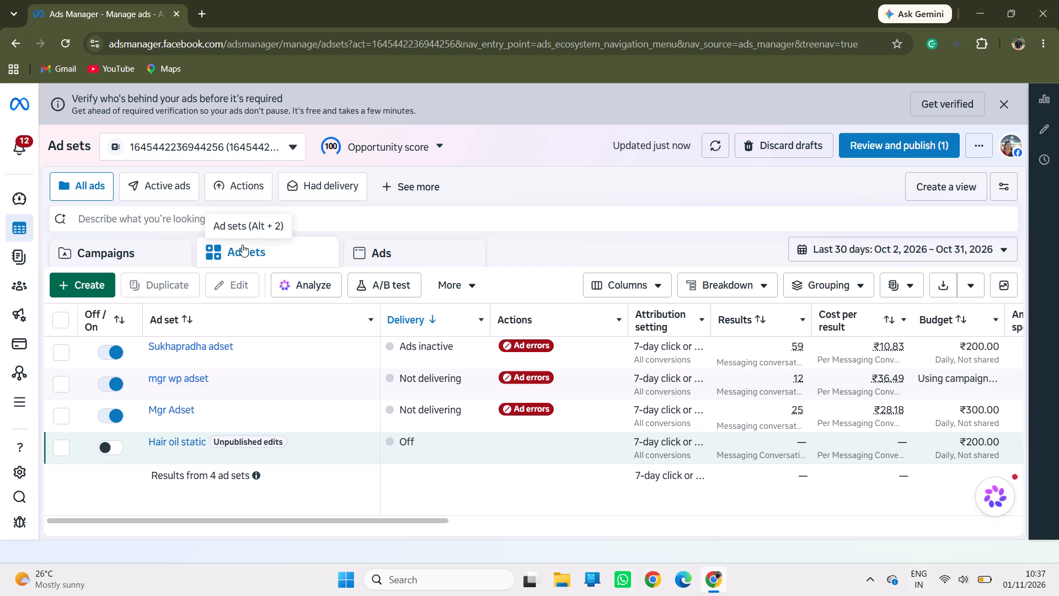
pyautogui.click(111, 444)
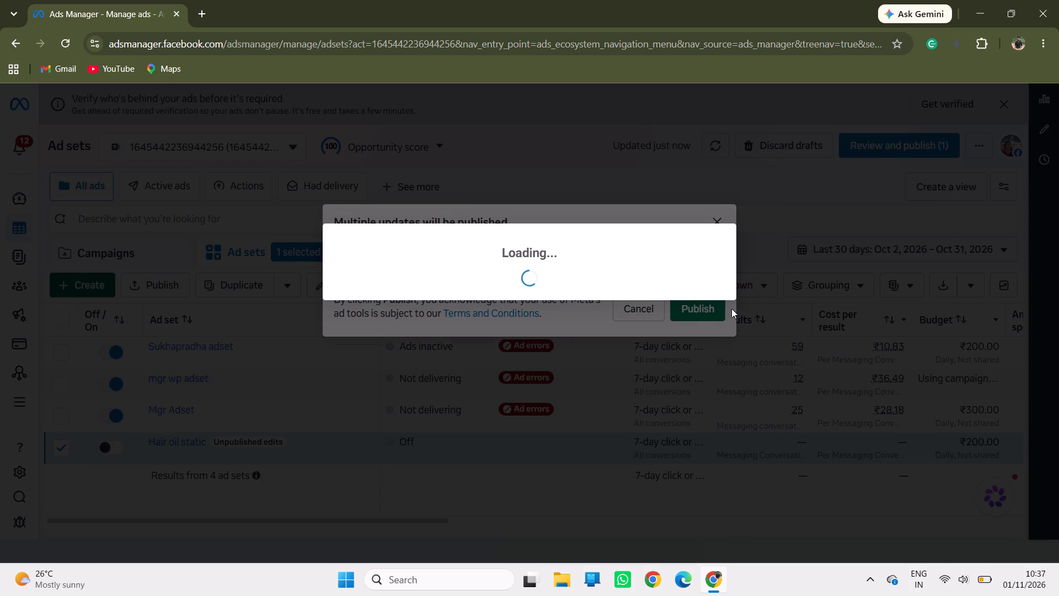
pyautogui.click(704, 312)
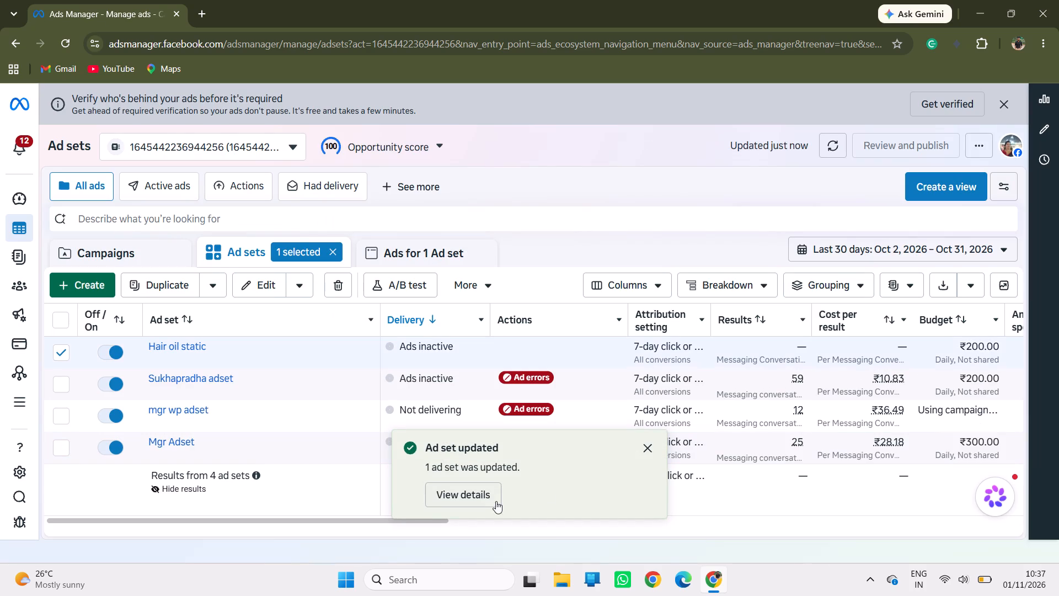
pyautogui.click(643, 450)
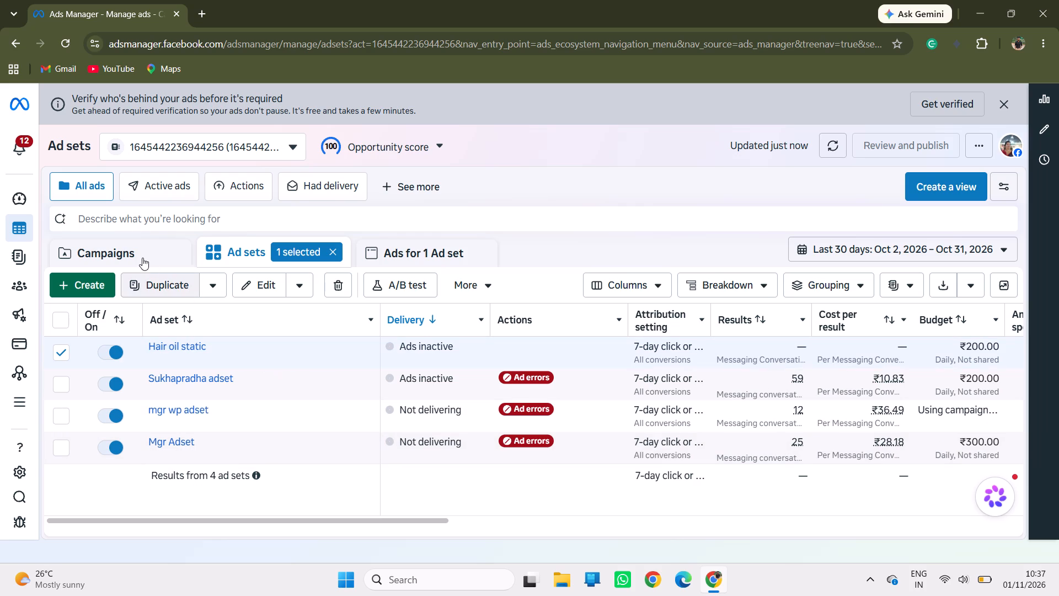
pyautogui.click(333, 250)
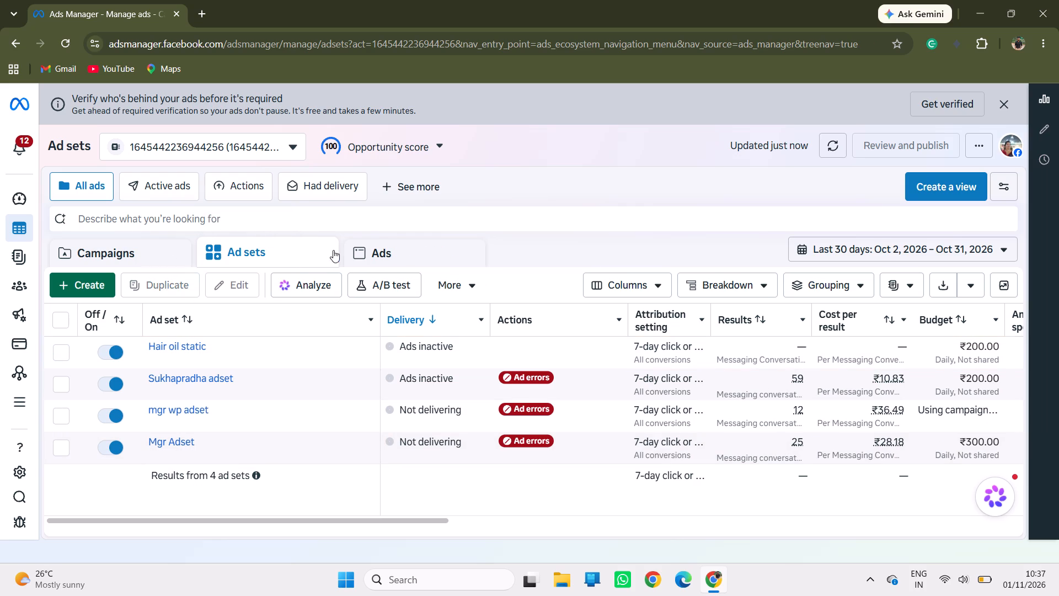
# Compare the delivery status of the campaigns with that of their ad sets, including Hair Oil and Sukhapradha.
pyautogui.click(134, 252)
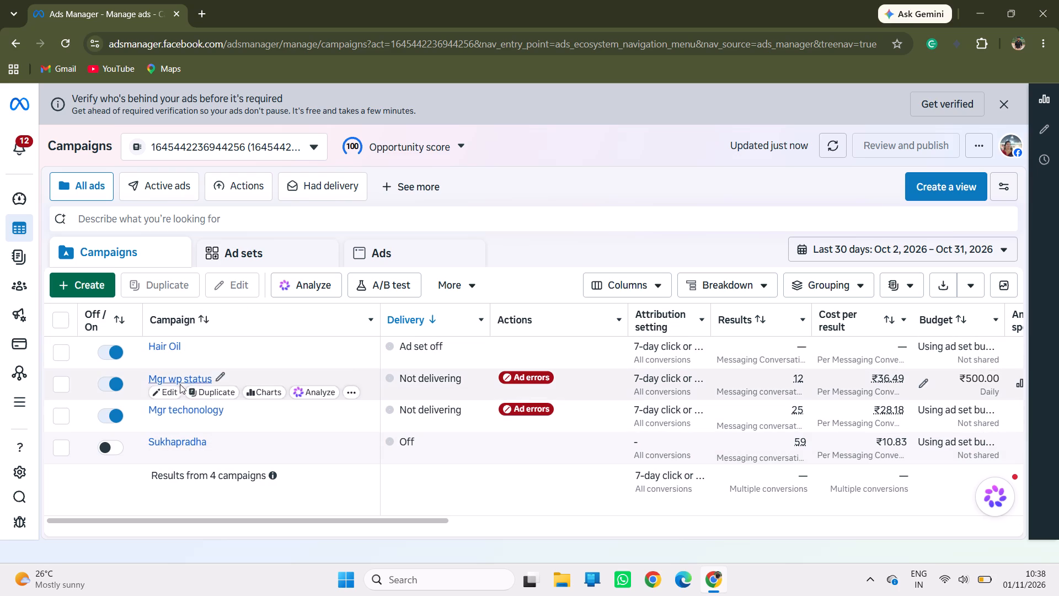
pyautogui.click(272, 256)
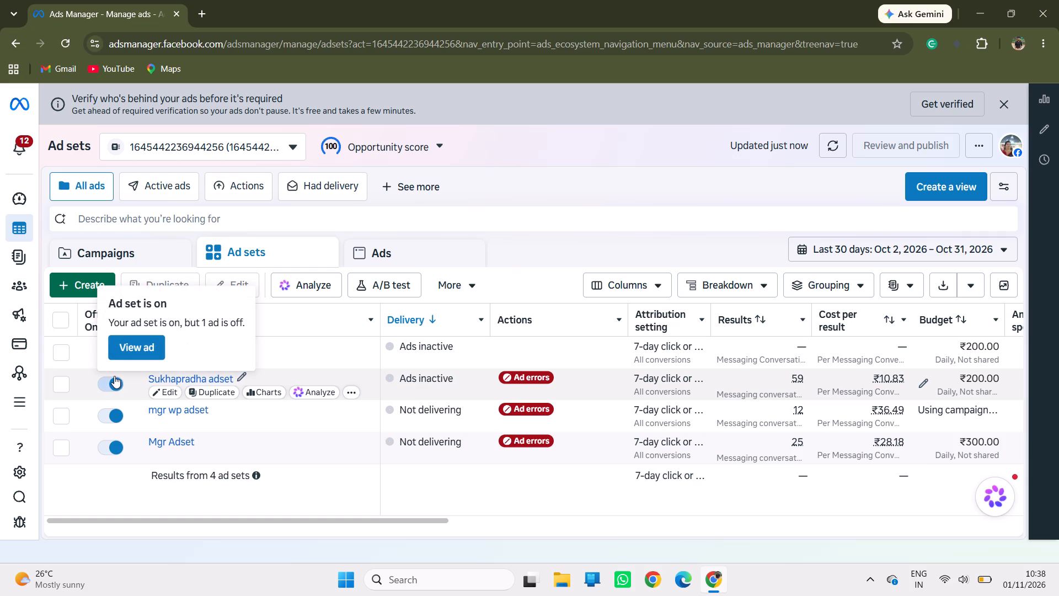
pyautogui.click(130, 256)
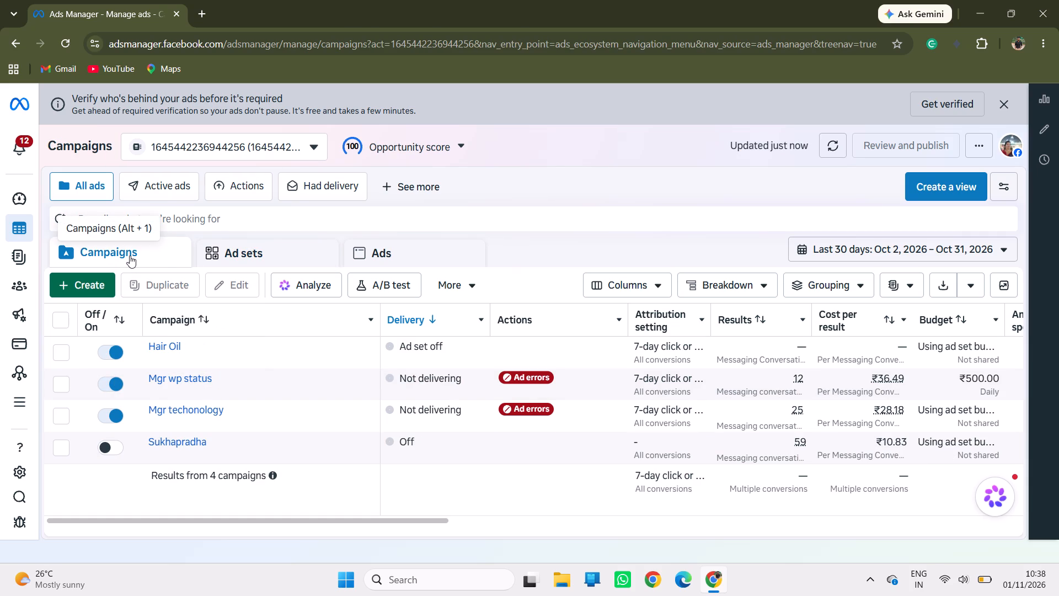
pyautogui.click(261, 255)
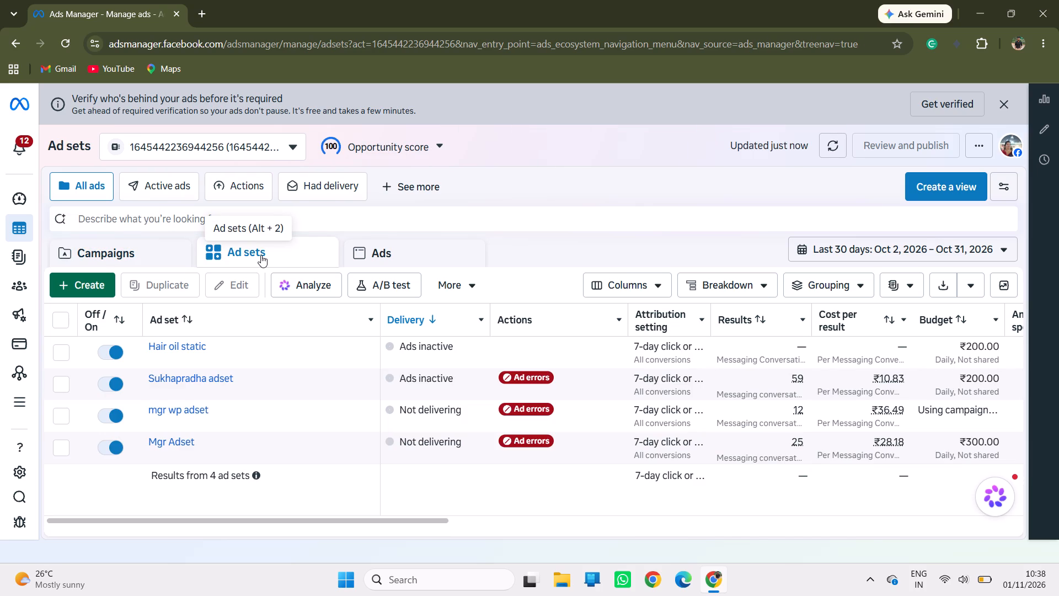
# Examine delivery, results, cost, spend, impressions, reach, bid strategy and quality ranking for the ads from new hair growth to Mgr video.
pyautogui.click(399, 248)
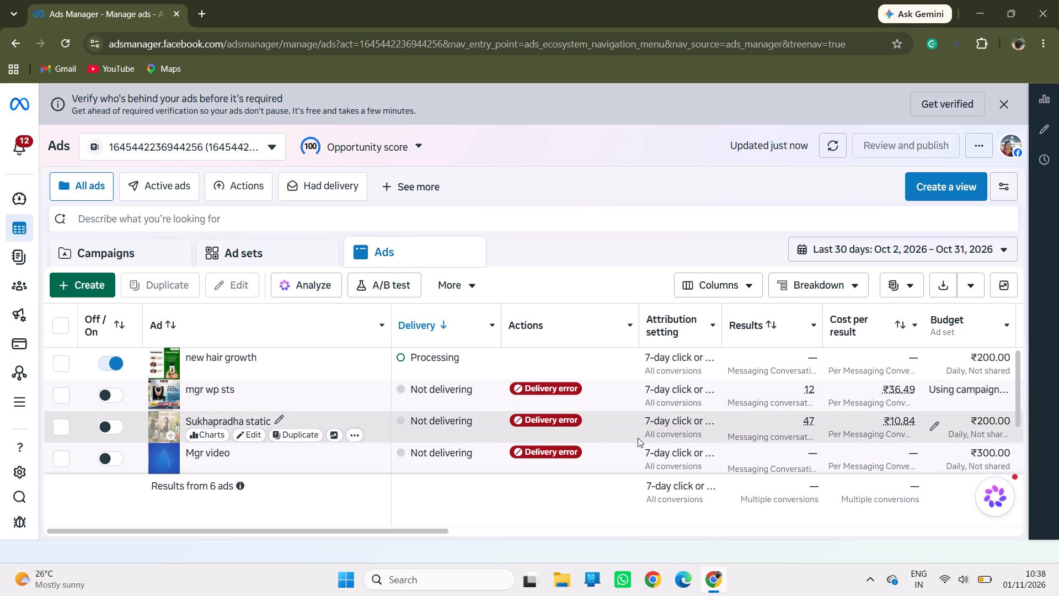
pyautogui.hscroll(-3, 725, 501)
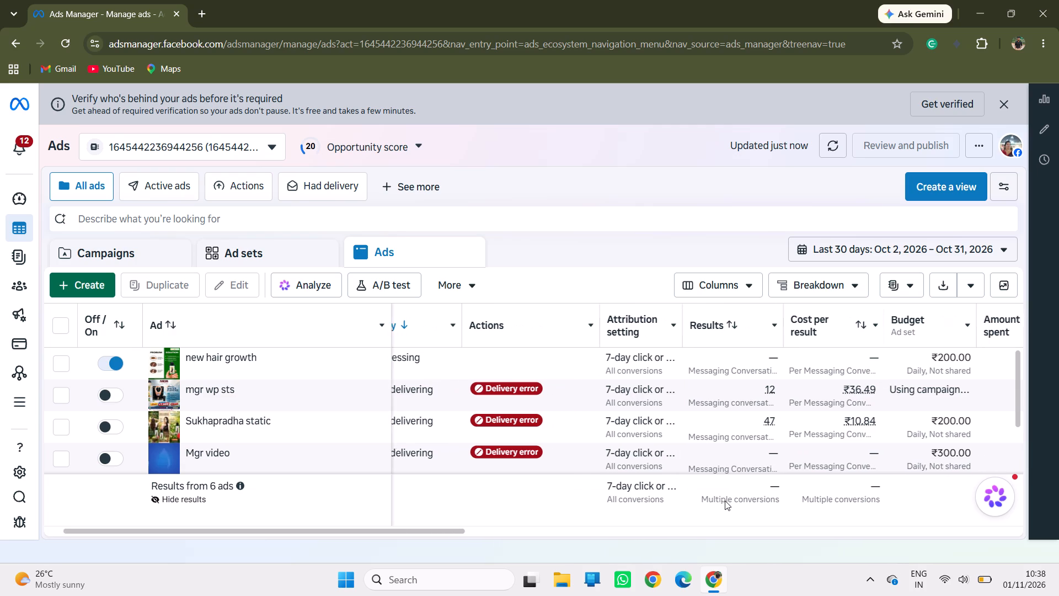
pyautogui.hscroll(-5, 725, 501)
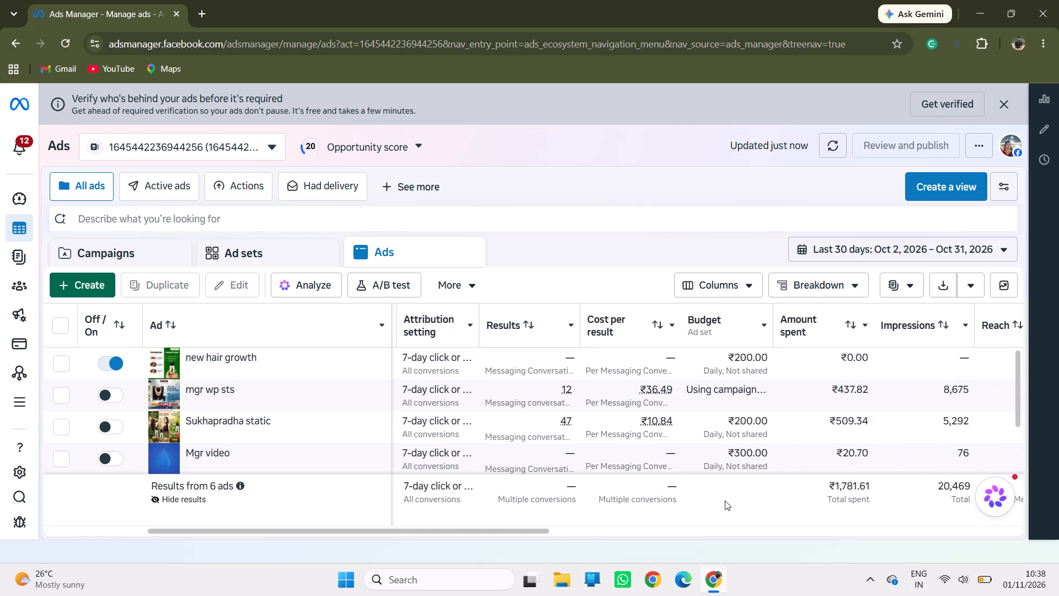
pyautogui.hscroll(-6, 725, 501)
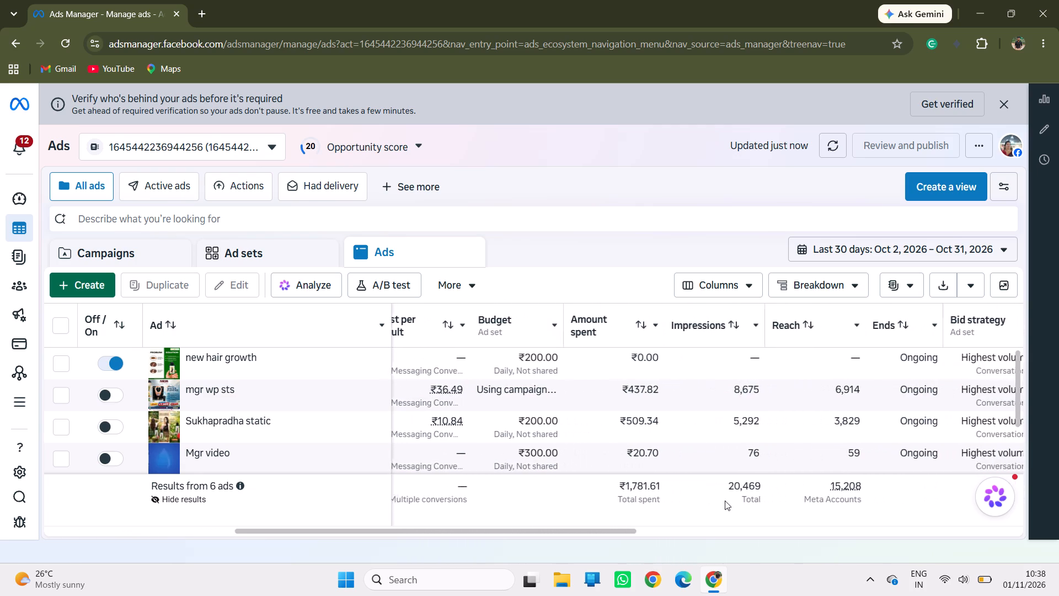
pyautogui.hscroll(-7, 725, 501)
pyautogui.hscroll(2, 725, 501)
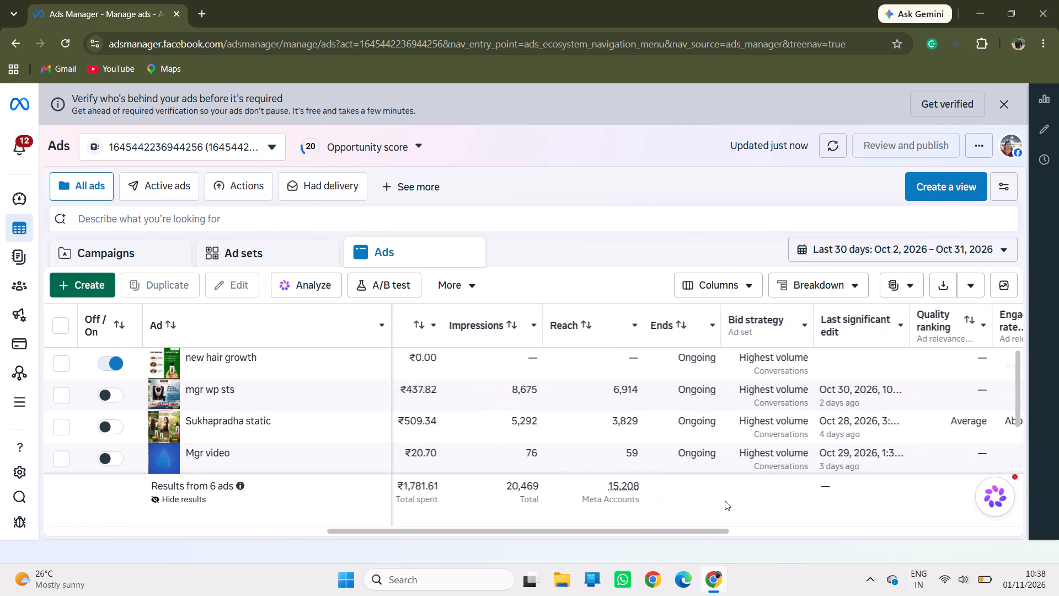
pyautogui.hscroll(13, 725, 501)
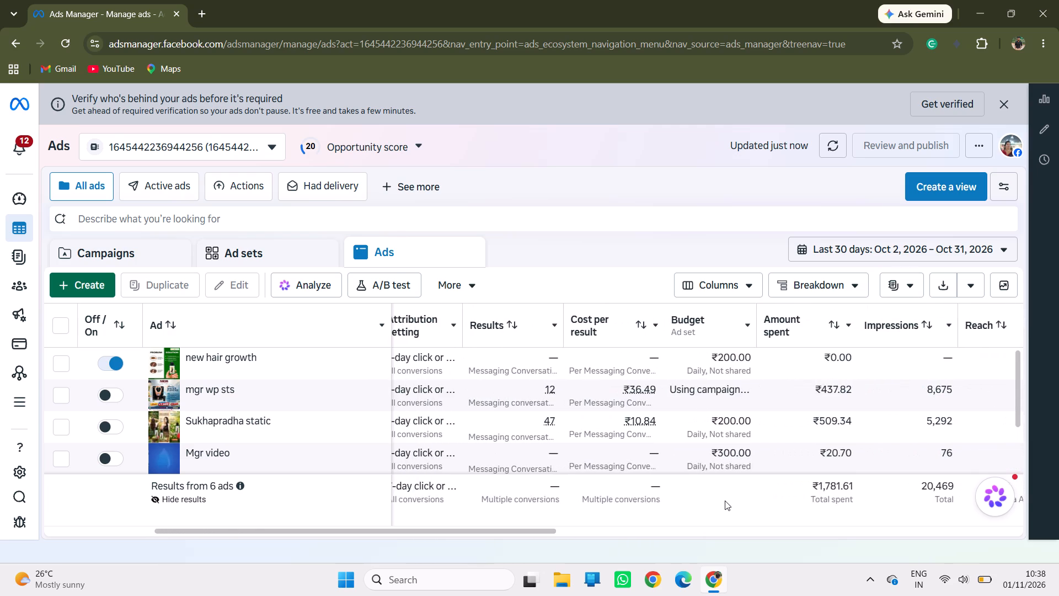
pyautogui.hscroll(13, 725, 501)
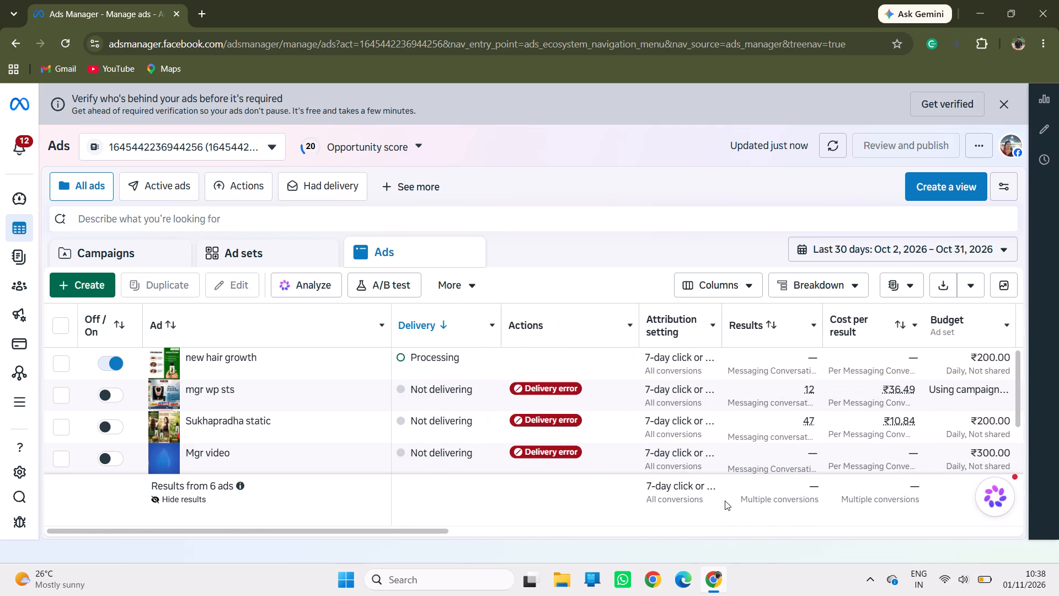
pyautogui.hscroll(10, 725, 501)
# Examine results, cost per result, budget, amount spent and impressions for the remaining ads, down to Sukhapradha video.
pyautogui.scroll(-3, 514, 445)
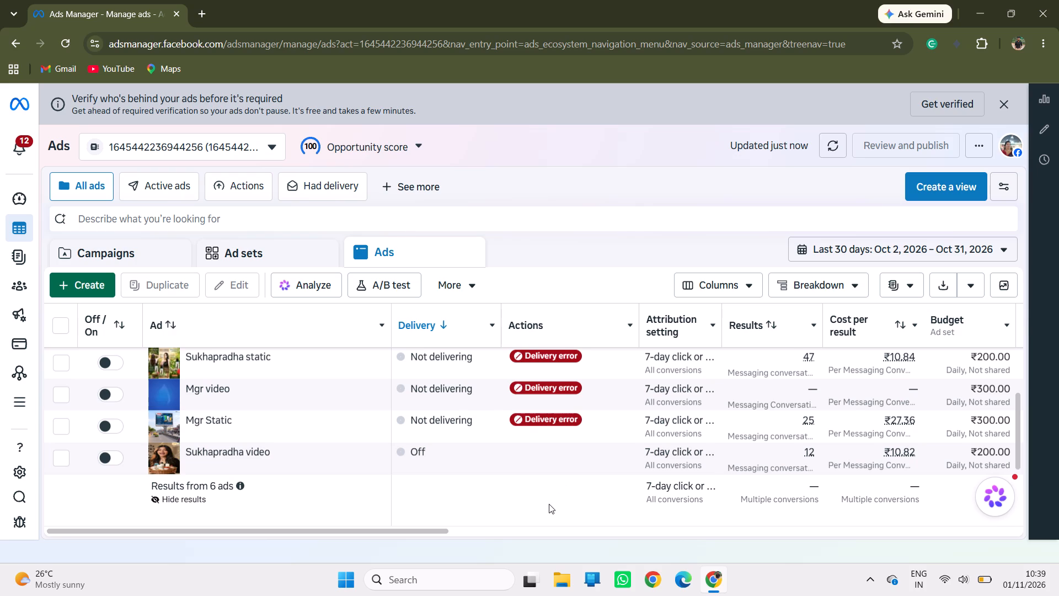
pyautogui.hscroll(-4, 549, 504)
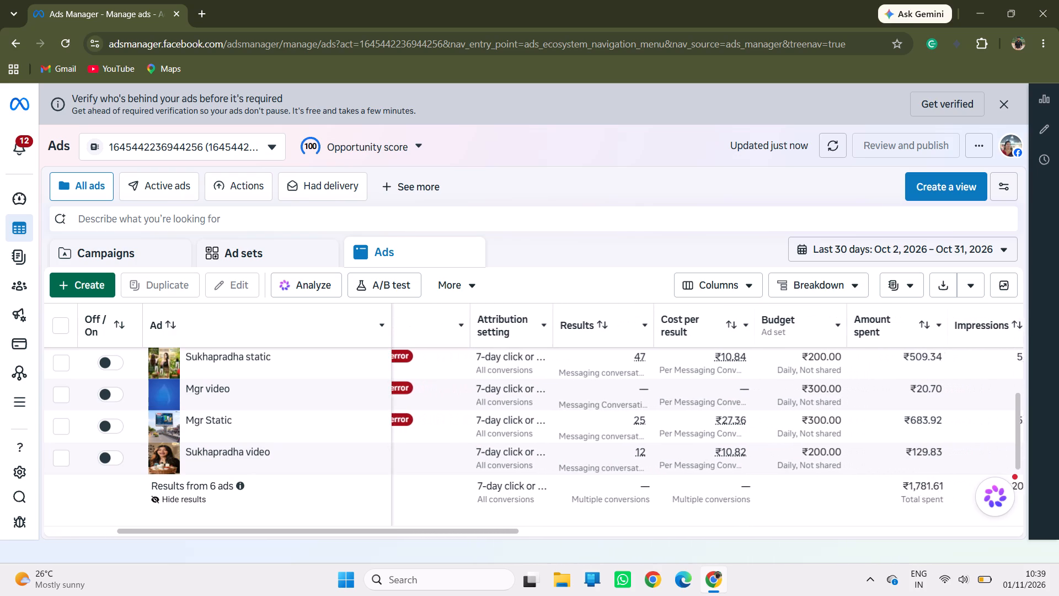
pyautogui.hscroll(-3, 549, 504)
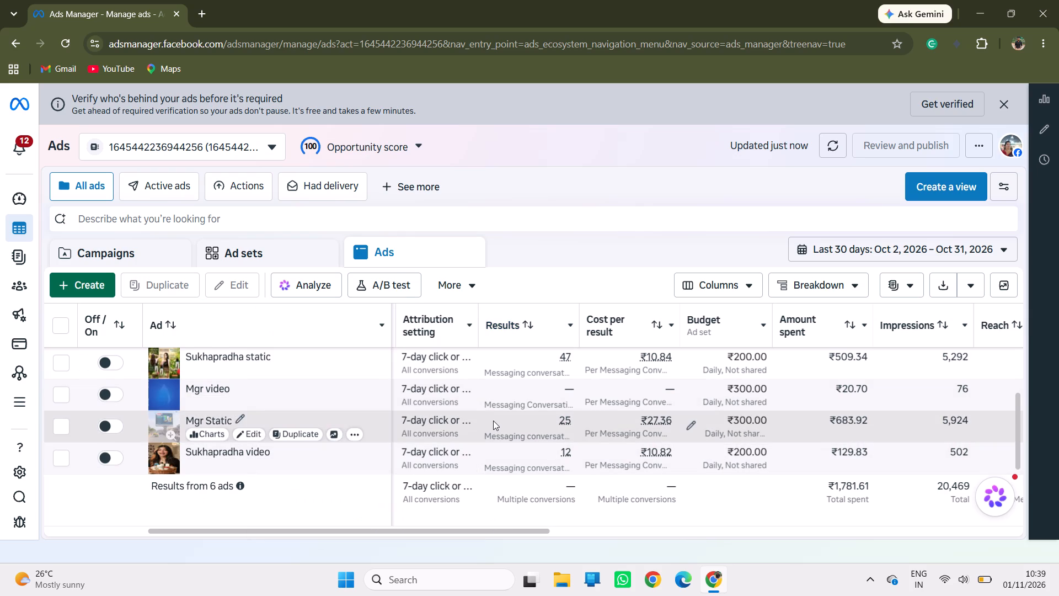
# Turn on the Mgr Static ad and clear its selection in the ads list.
pyautogui.scroll(2, 493, 421)
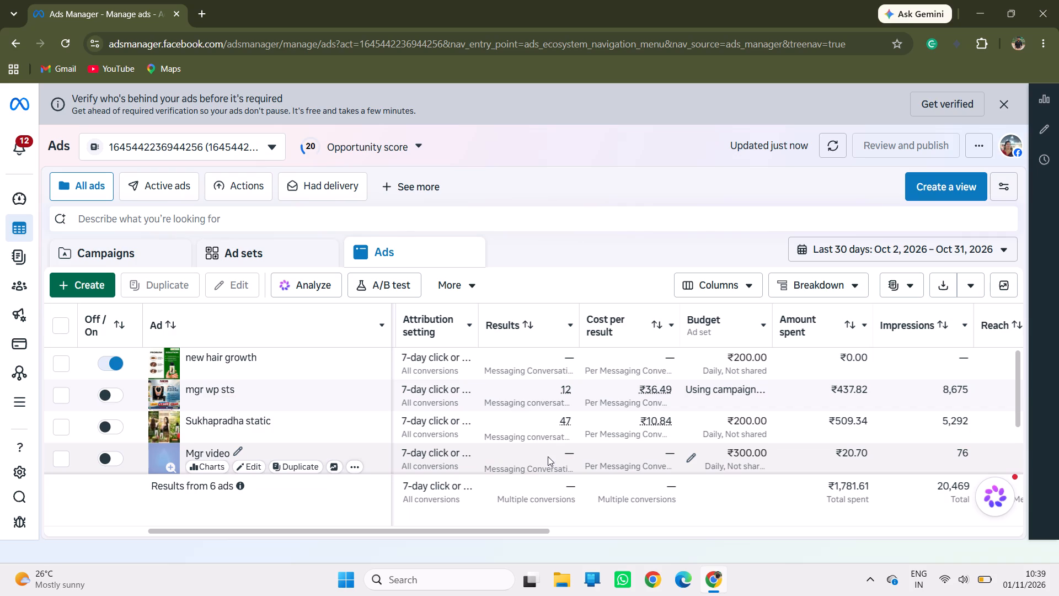
pyautogui.scroll(-2, 544, 457)
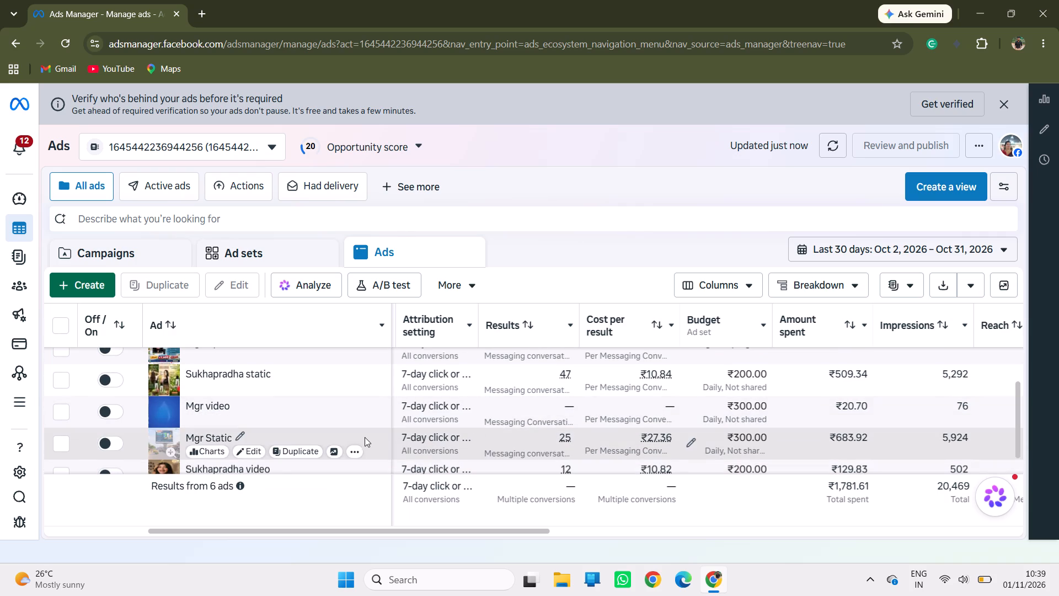
pyautogui.click(112, 444)
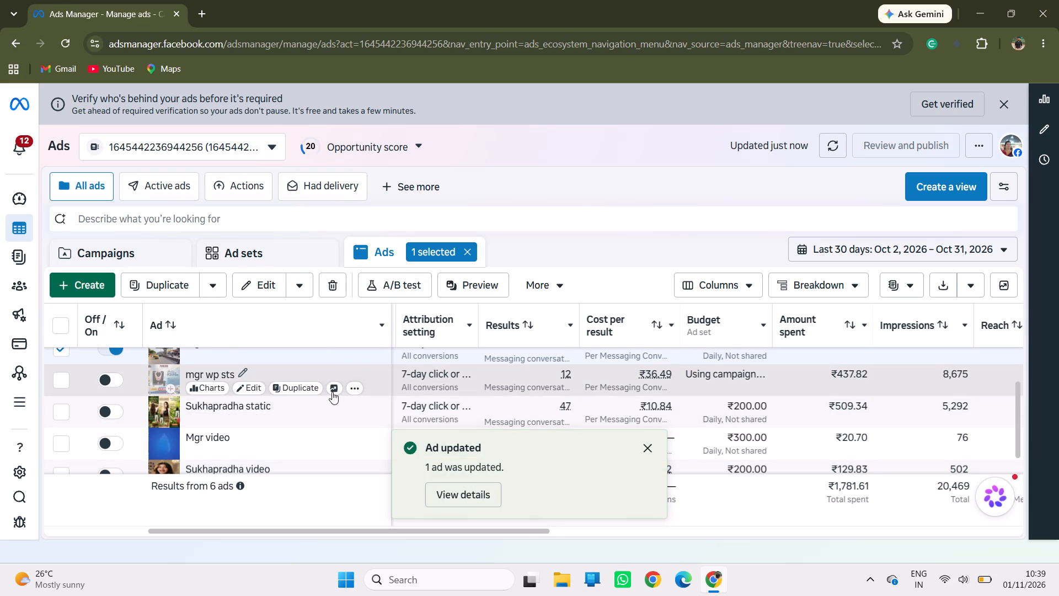
pyautogui.scroll(2, 332, 392)
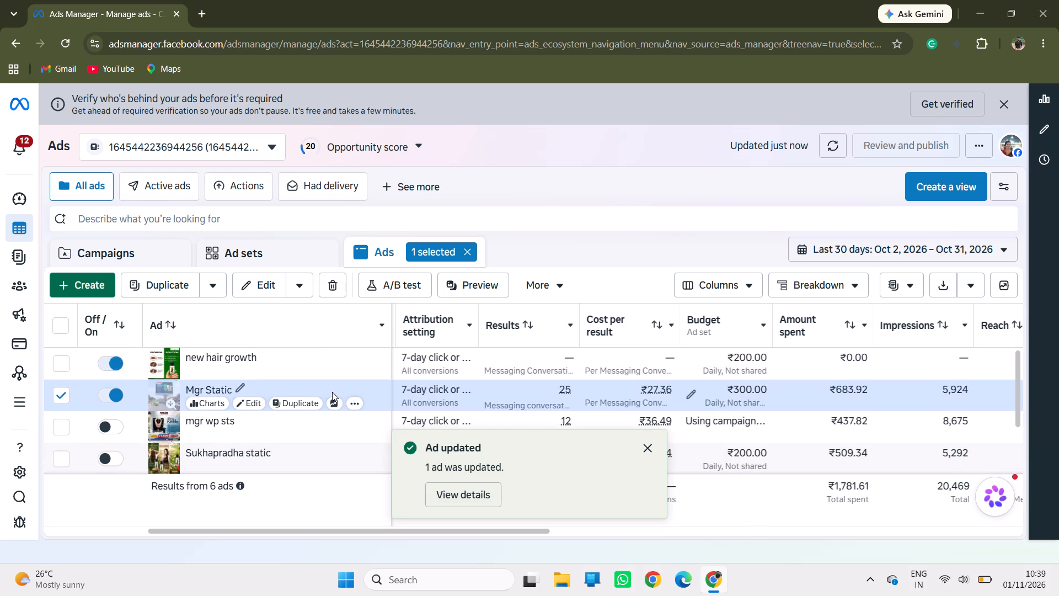
pyautogui.scroll(-5, 269, 424)
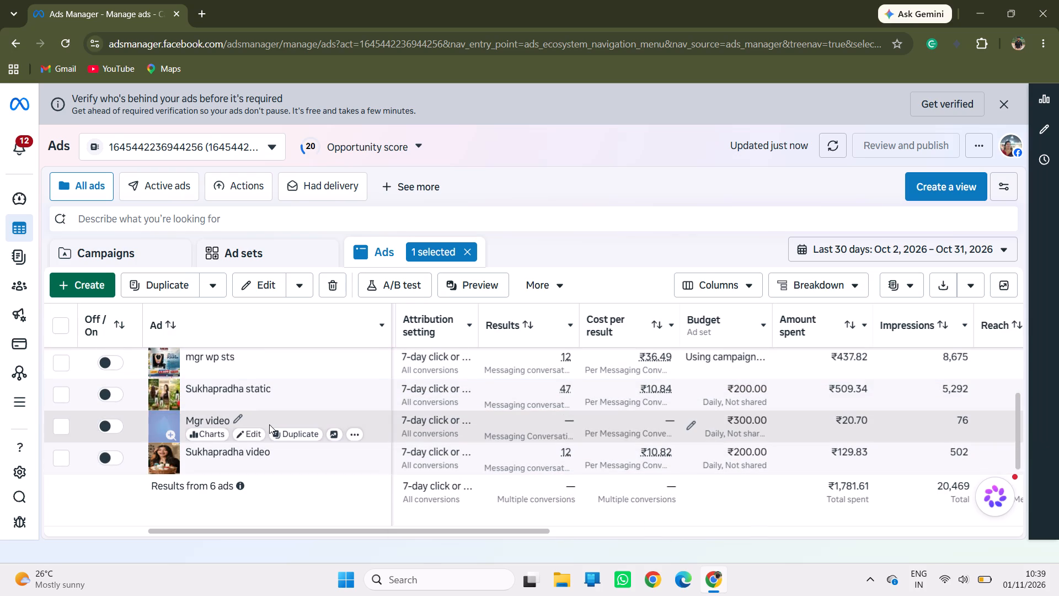
pyautogui.scroll(-5, 269, 424)
pyautogui.scroll(2, 269, 424)
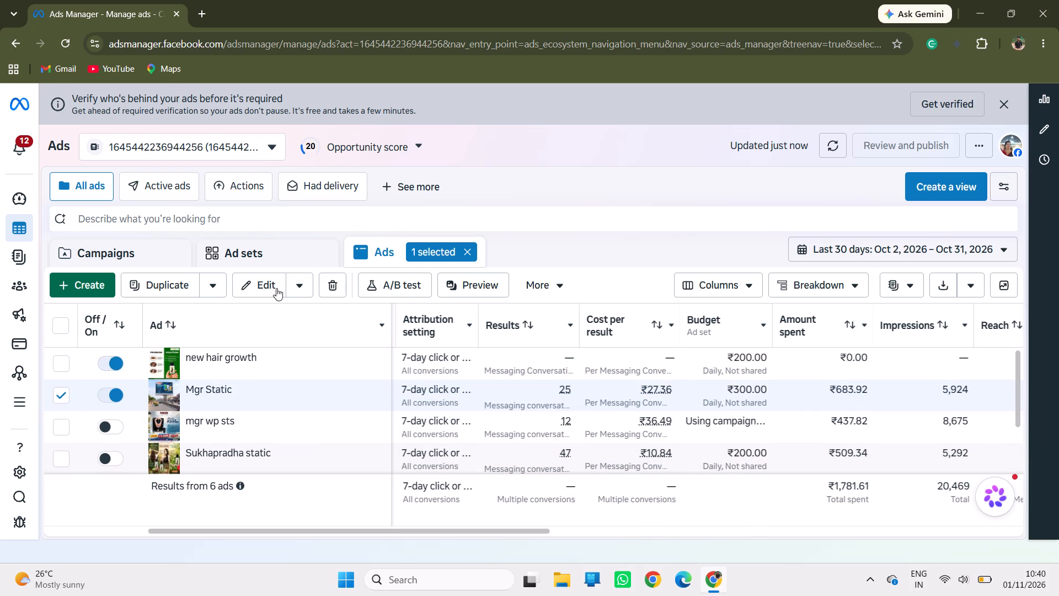
pyautogui.click(62, 394)
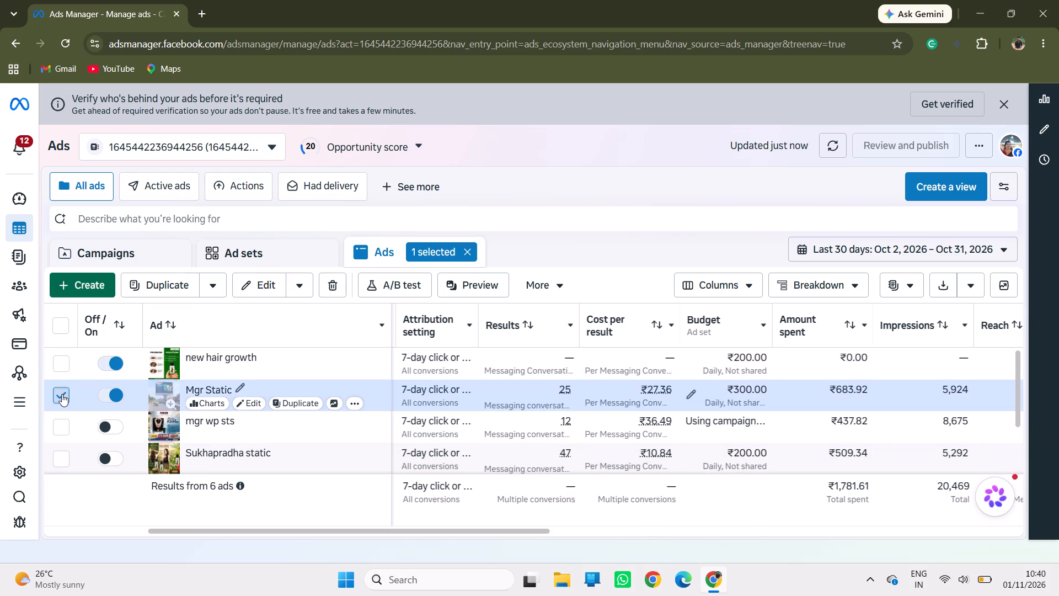
# Examine the campaigns' on/off state, delivery, flagged actions, results, budget, bid strategy, CTR, CPM, CPC and frequency.
pyautogui.click(253, 254)
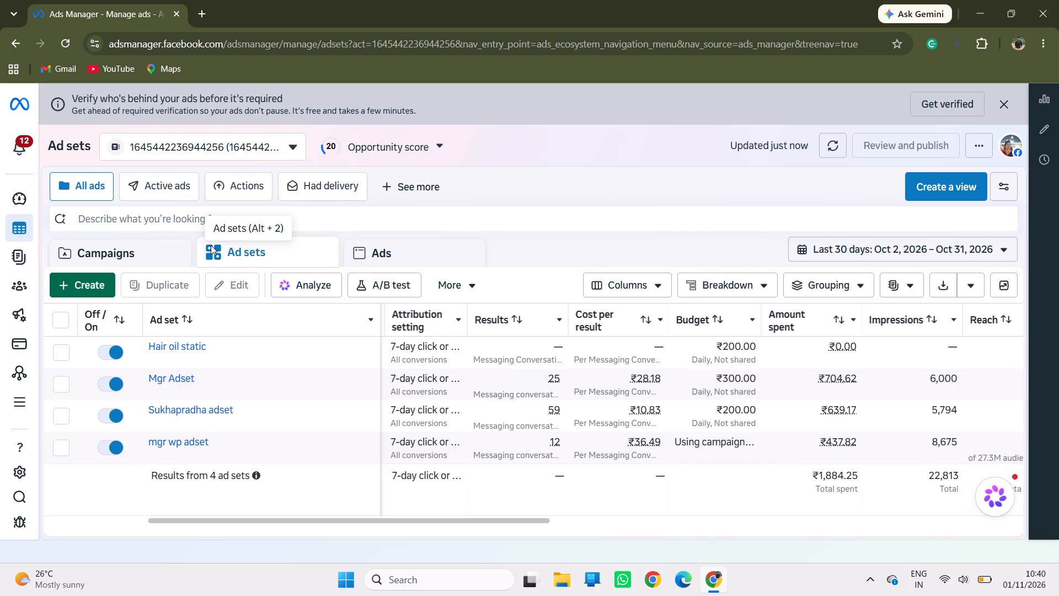
pyautogui.click(148, 249)
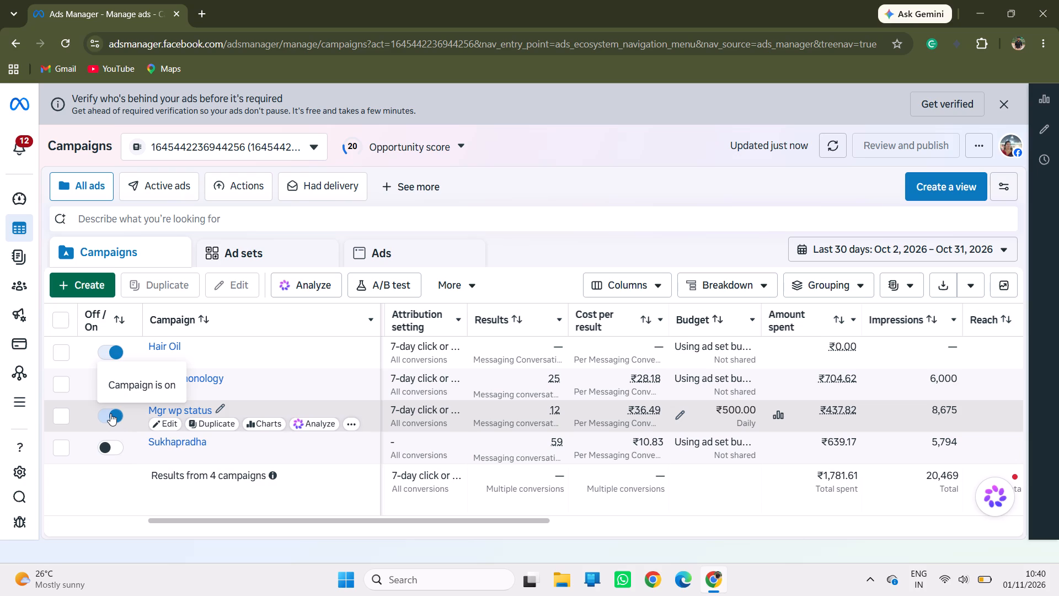
pyautogui.hscroll(1, 461, 462)
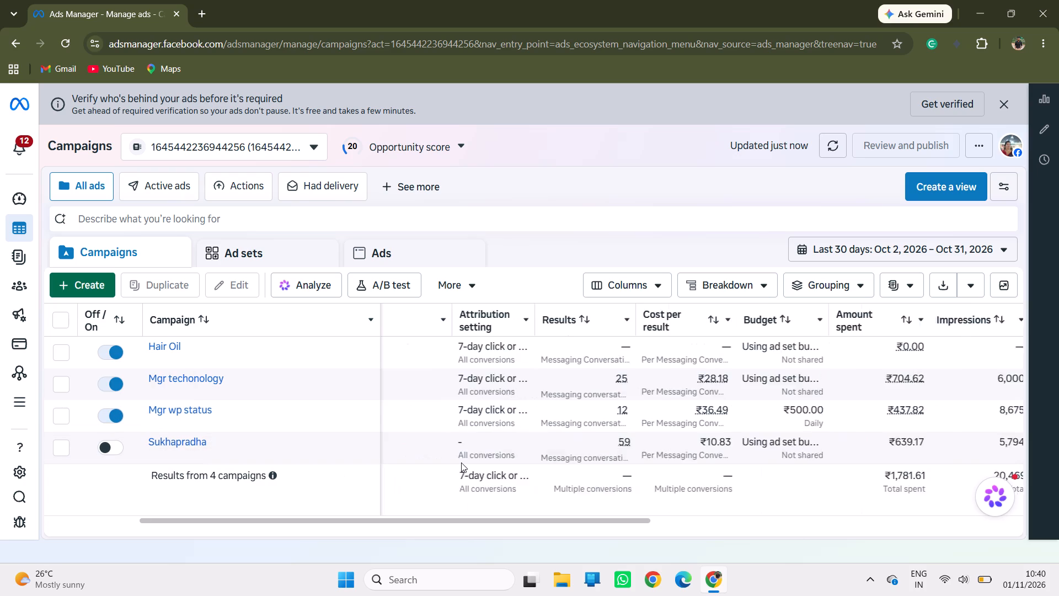
pyautogui.hscroll(8, 461, 462)
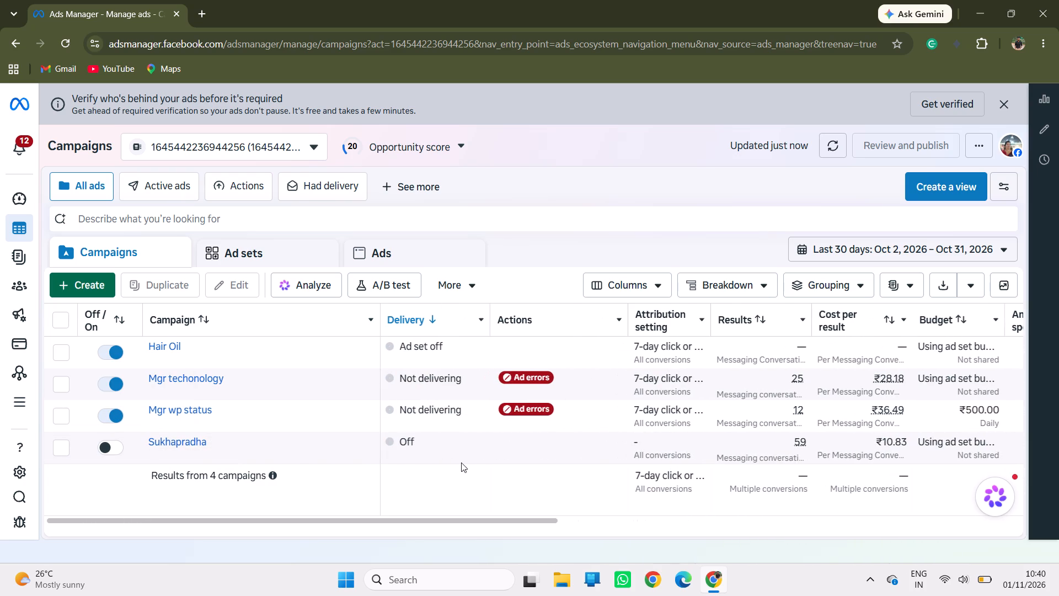
pyautogui.hscroll(2, 461, 462)
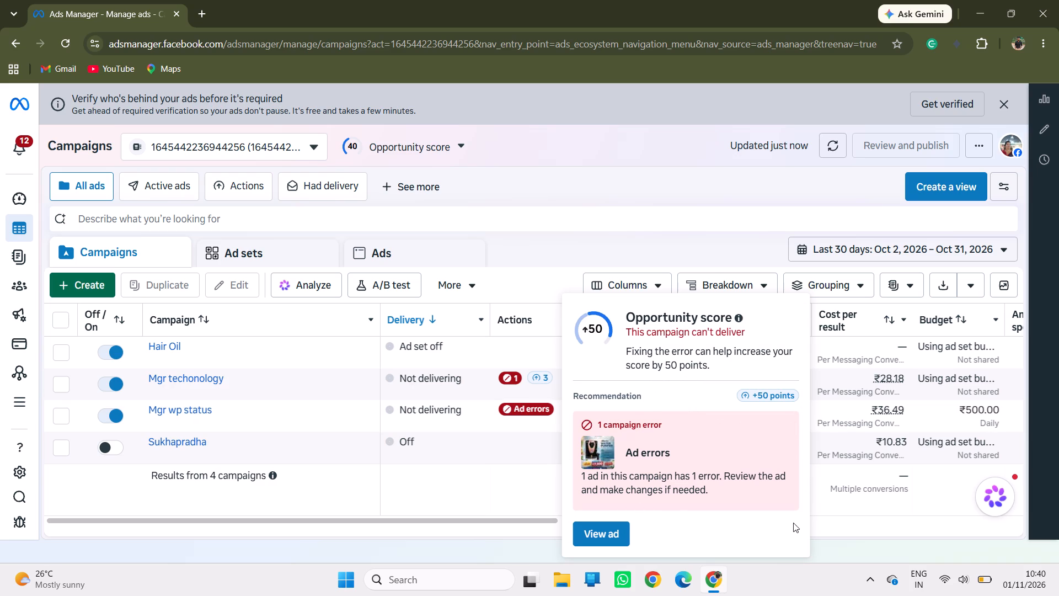
pyautogui.click(862, 520)
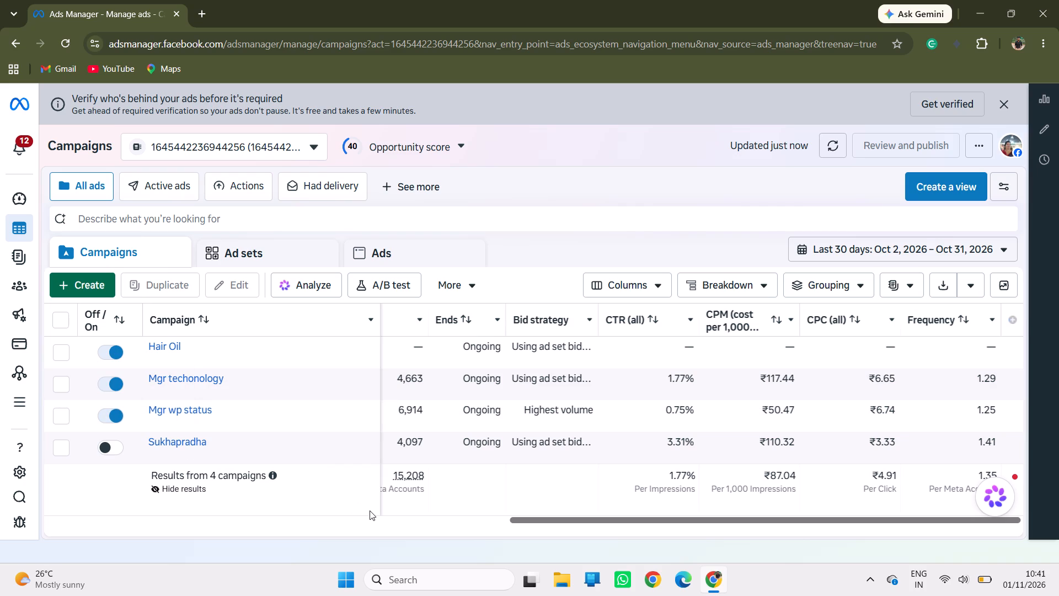
pyautogui.scroll(1, 301, 432)
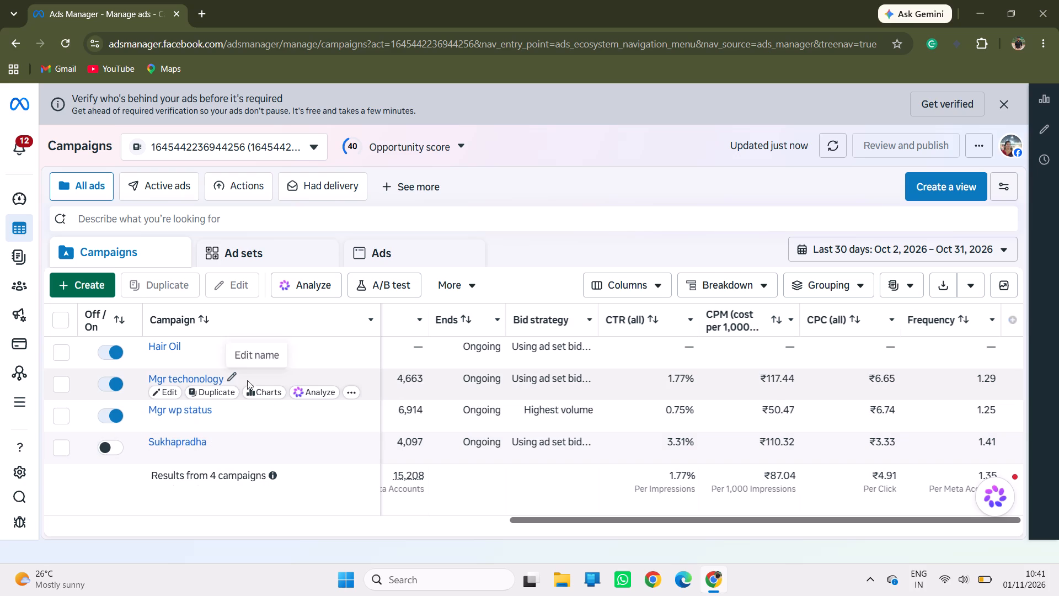
# Check the ad sets' schedules, and examine each ad's delivery status, flagged actions, spend, reach and relevance rankings.
pyautogui.click(273, 249)
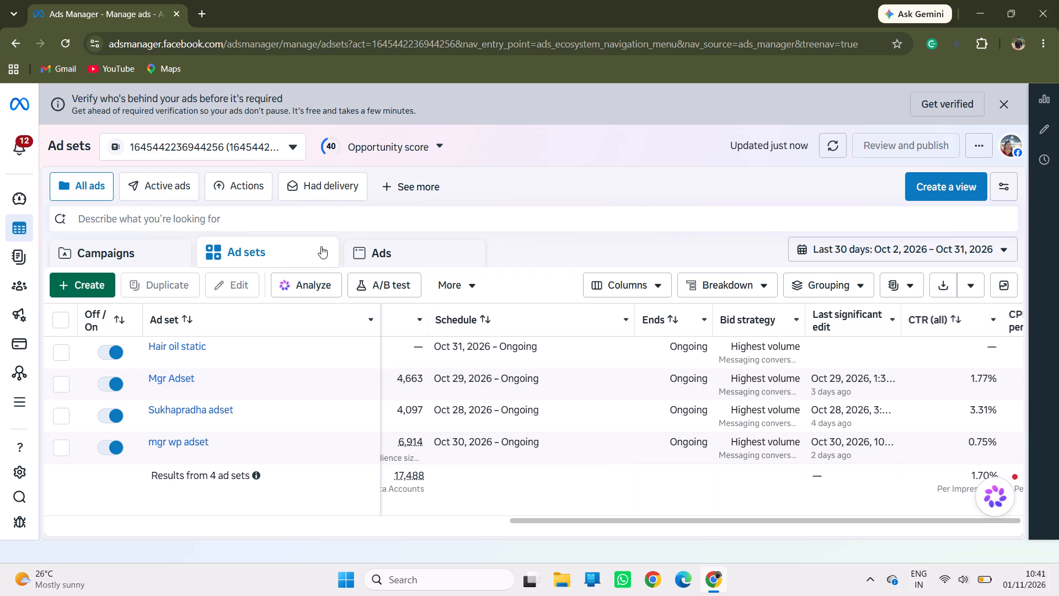
pyautogui.click(373, 252)
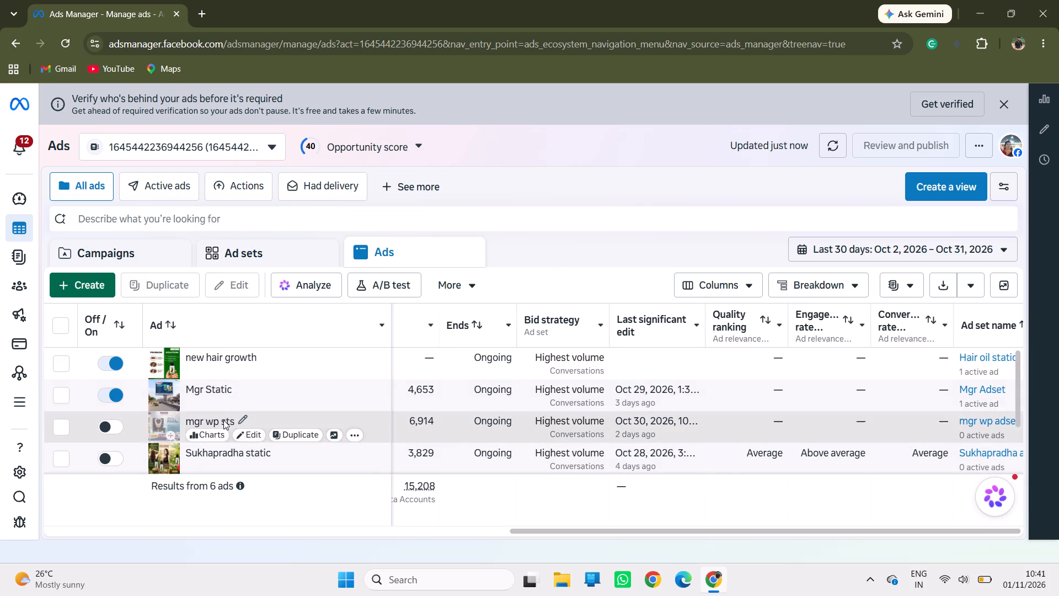
pyautogui.scroll(-3, 241, 433)
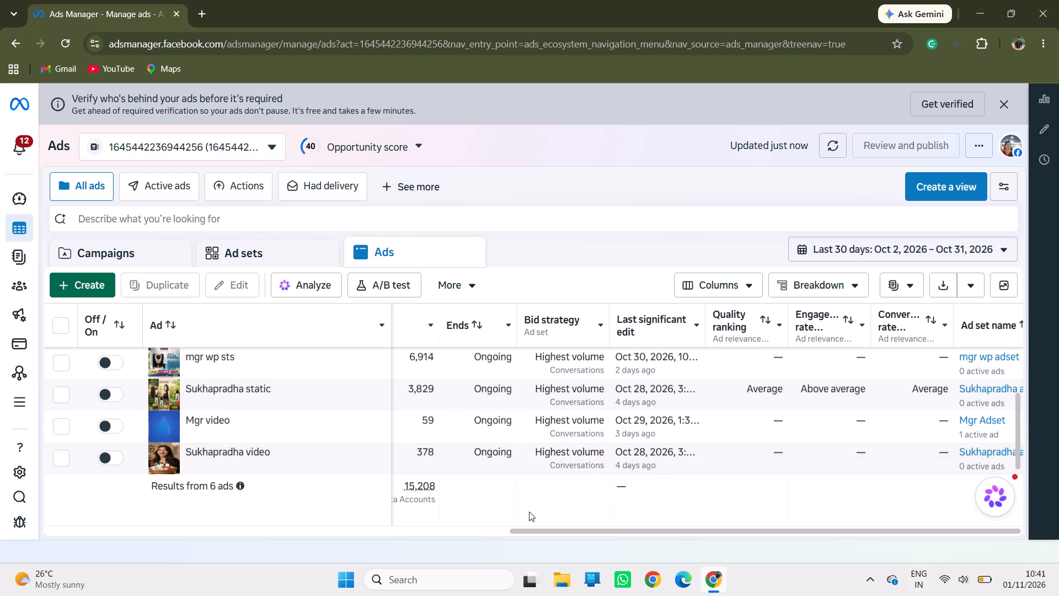
pyautogui.hscroll(9, 504, 500)
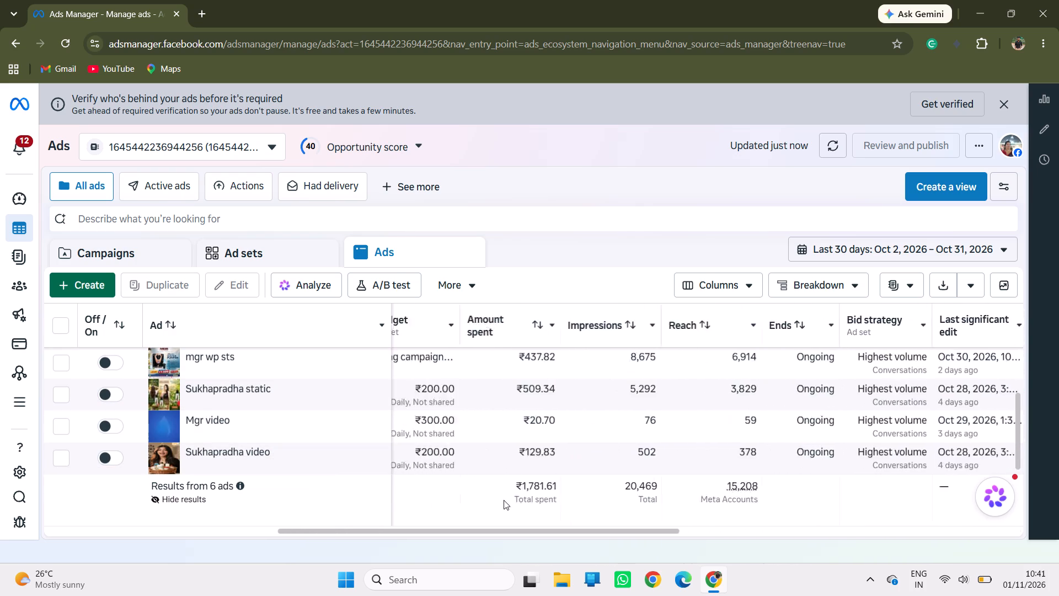
pyautogui.hscroll(12, 504, 500)
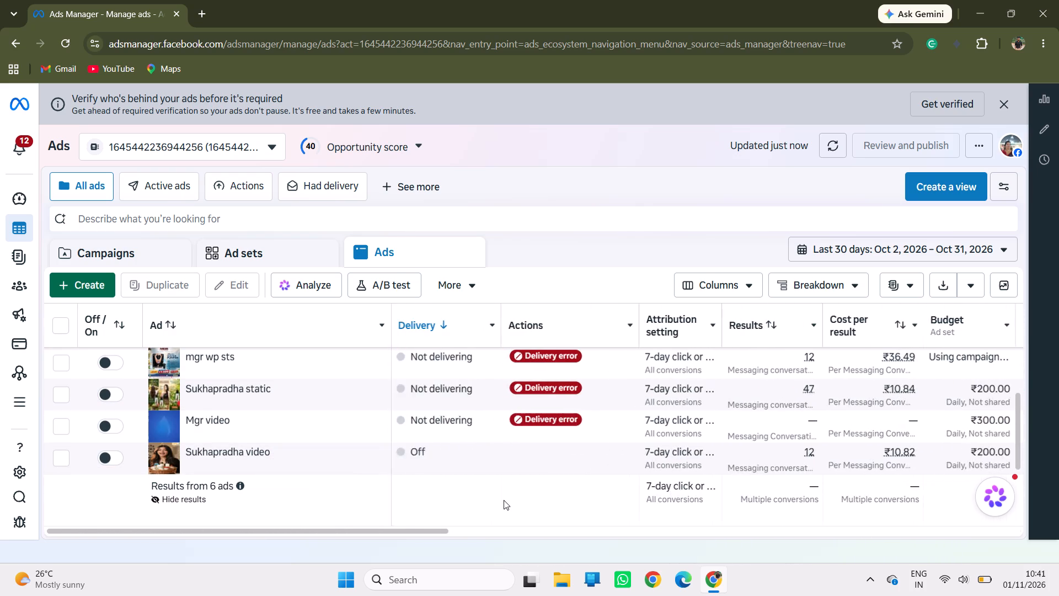
pyautogui.hscroll(7, 504, 500)
pyautogui.scroll(1, 543, 469)
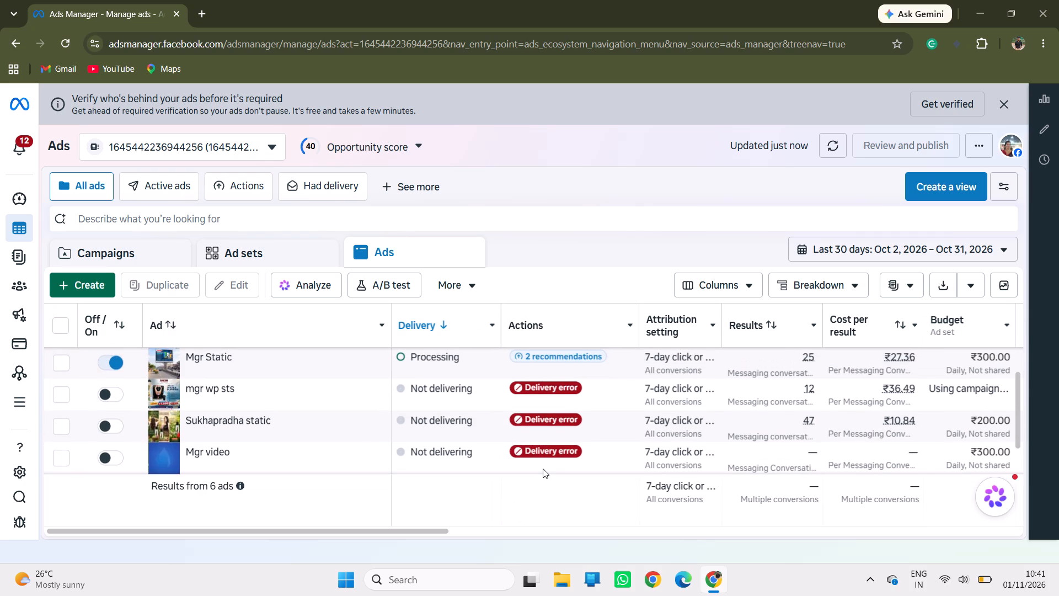
pyautogui.scroll(2, 543, 469)
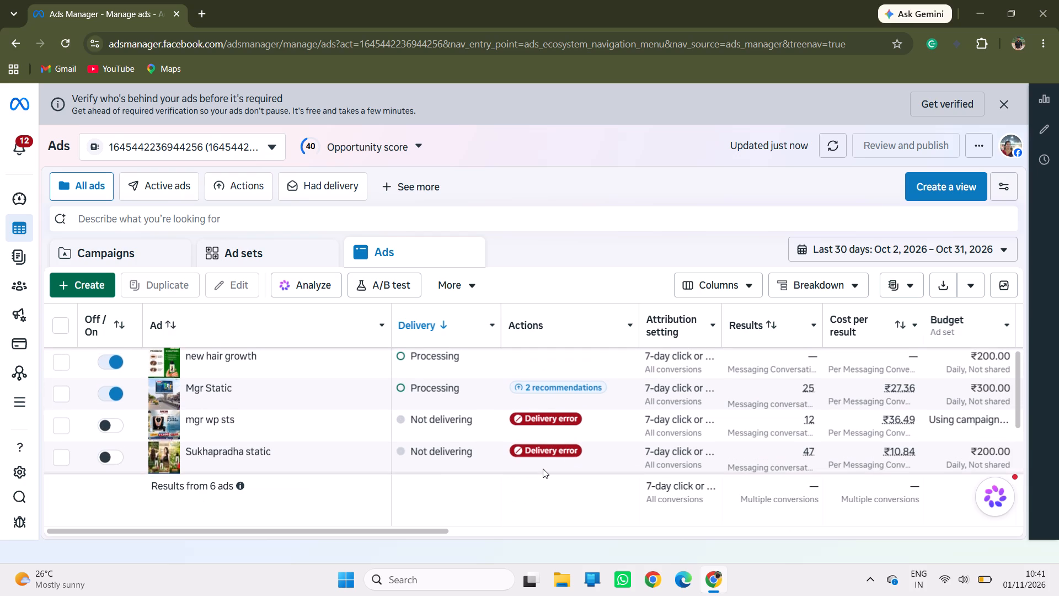
pyautogui.scroll(2, 543, 469)
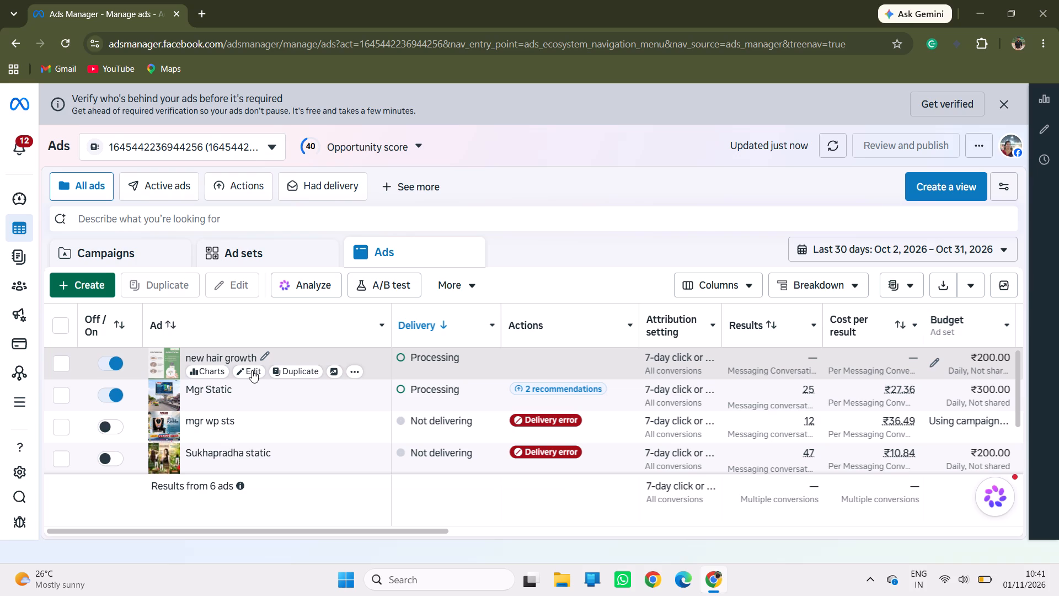
# Open the new hair growth ad for editing and examine its identity, ad setup, destination, media, primary text, headline and description.
pyautogui.click(252, 370)
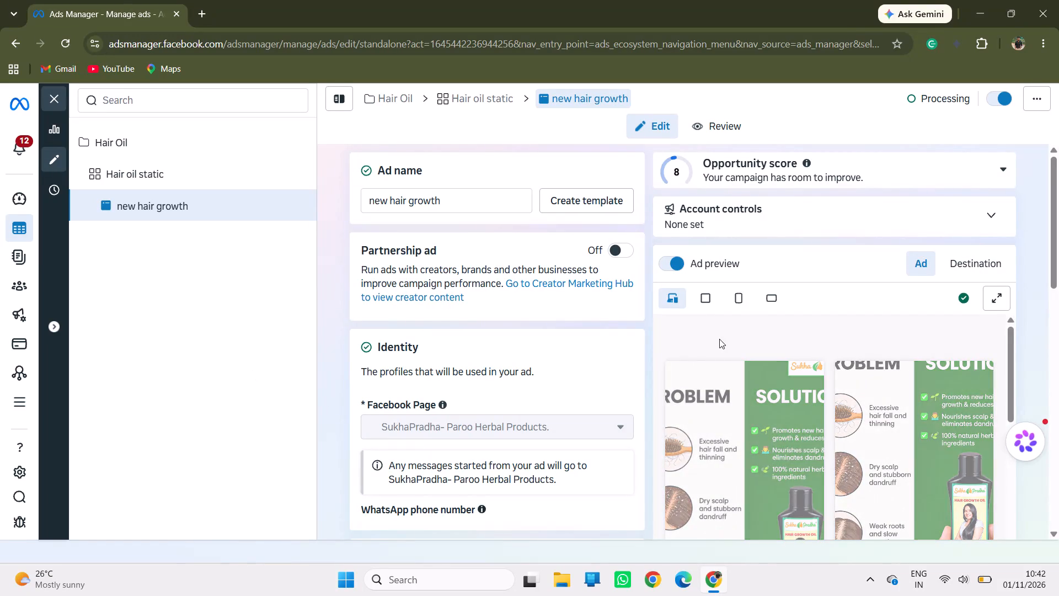
pyautogui.scroll(-3, 557, 359)
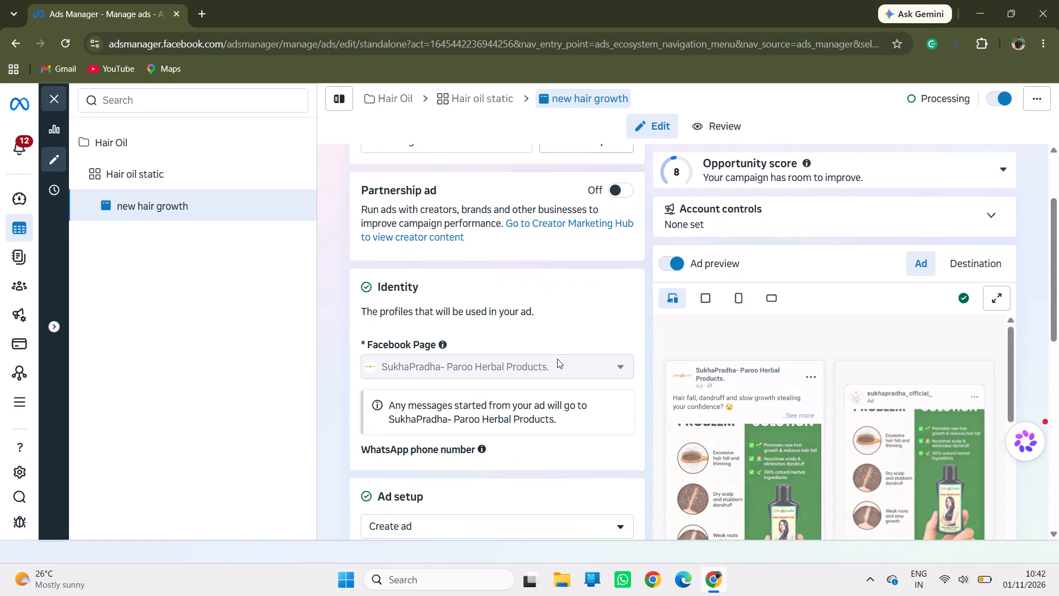
pyautogui.scroll(-1, 557, 359)
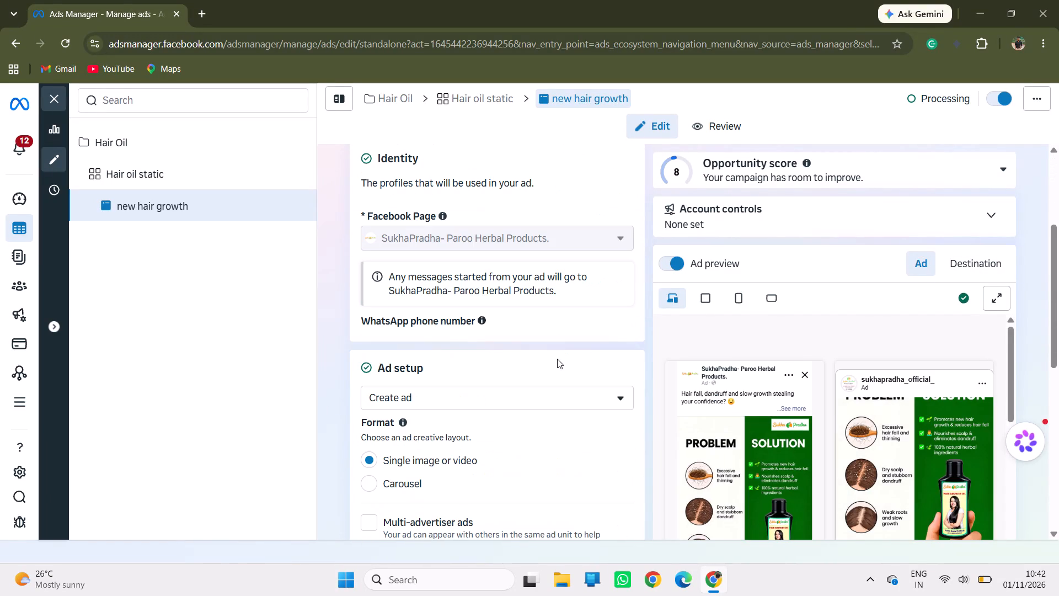
pyautogui.scroll(-3, 557, 359)
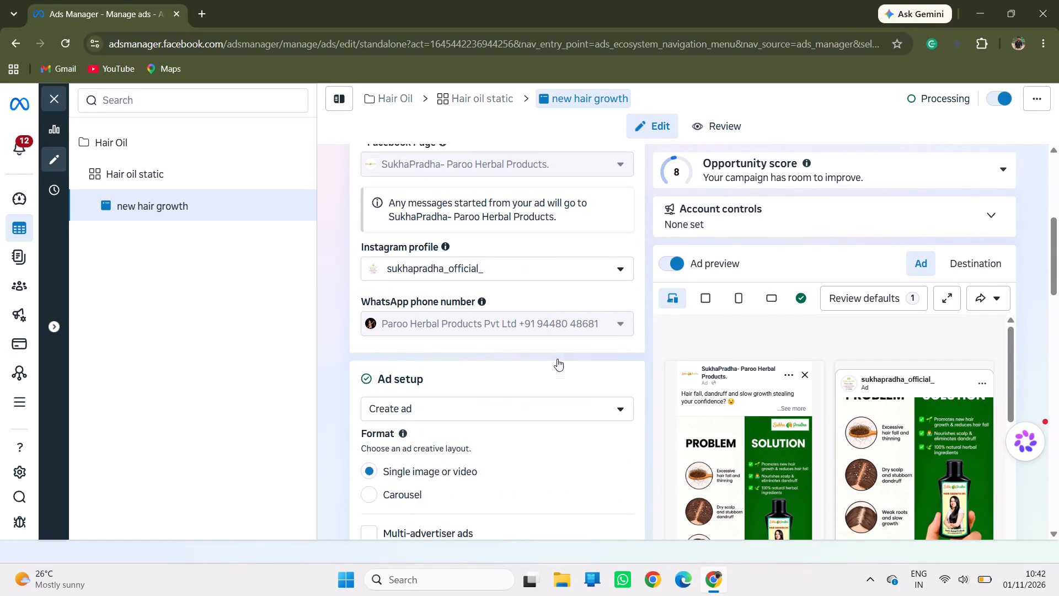
pyautogui.scroll(-6, 557, 359)
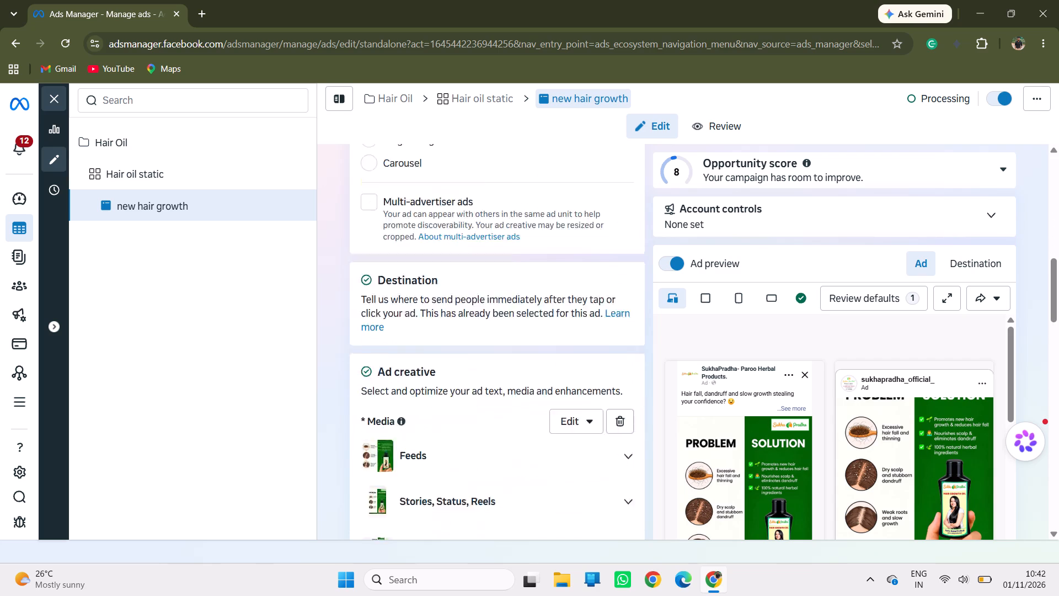
pyautogui.scroll(-6, 557, 359)
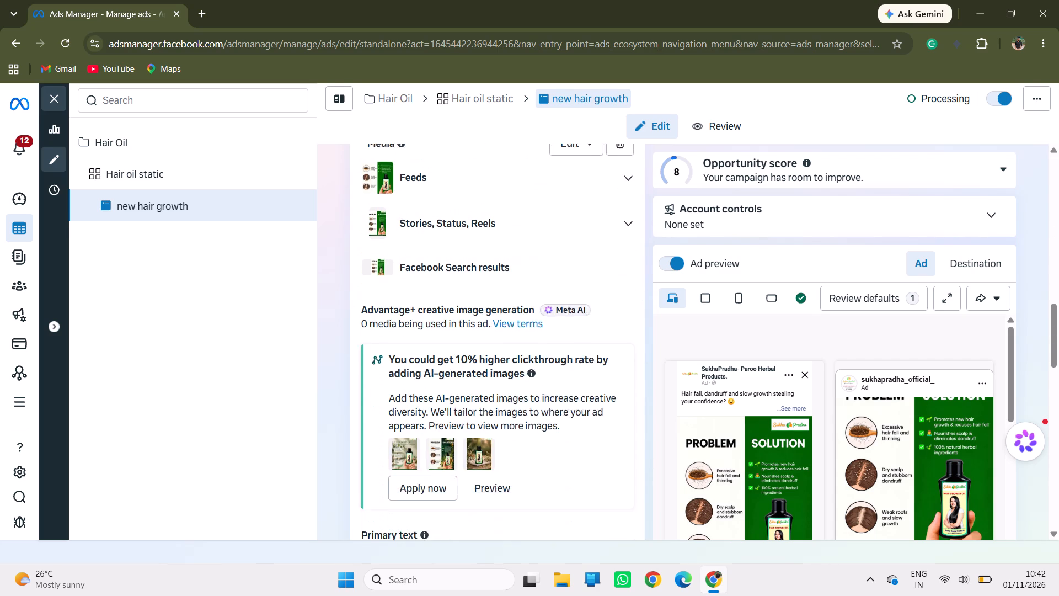
pyautogui.scroll(-2, 557, 359)
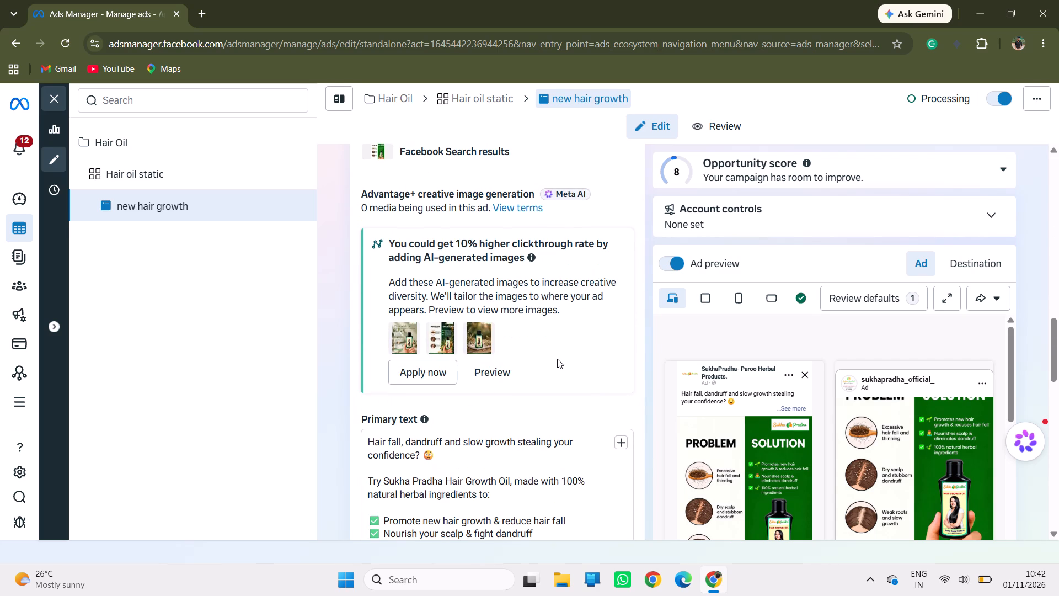
pyautogui.scroll(-6, 557, 359)
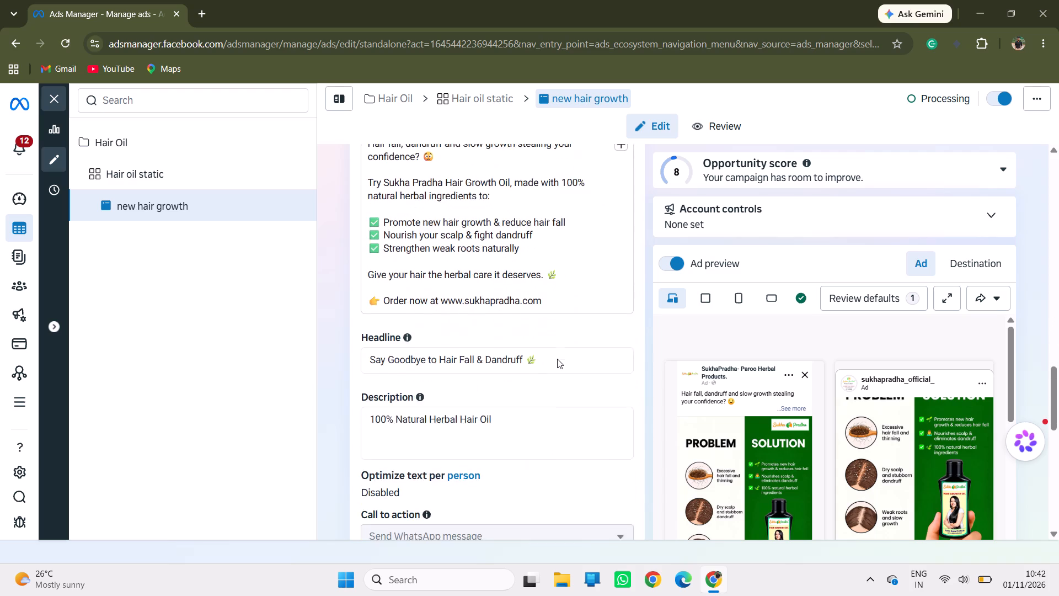
pyautogui.scroll(-5, 557, 359)
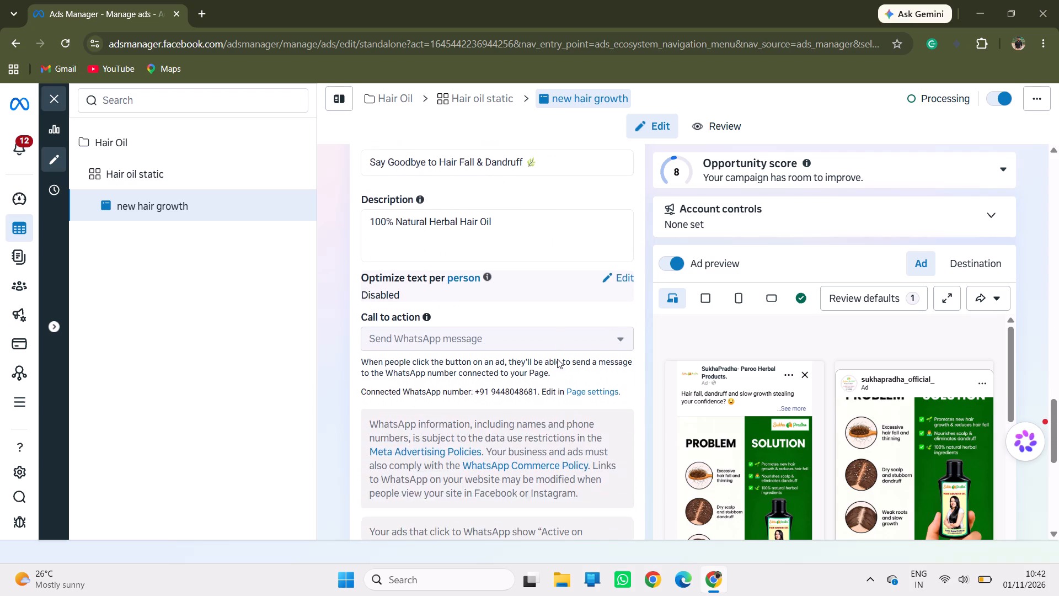
# Examine the ad's WhatsApp notices, Advantage+ creative enhancements, creative testing, conversation template and tracking settings.
pyautogui.scroll(-6, 557, 359)
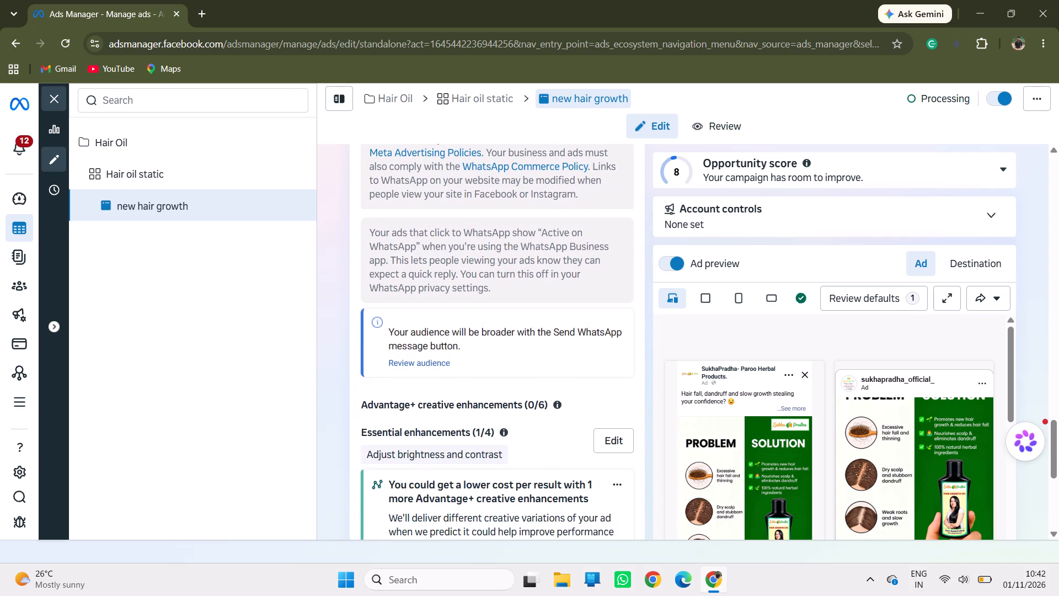
pyautogui.scroll(-8, 557, 359)
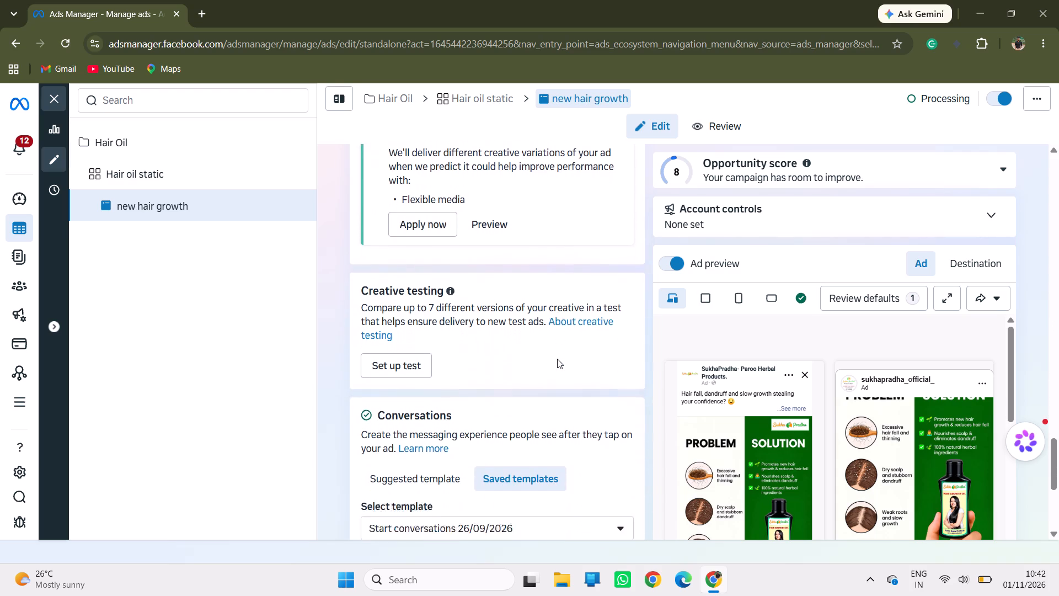
pyautogui.scroll(-7, 557, 359)
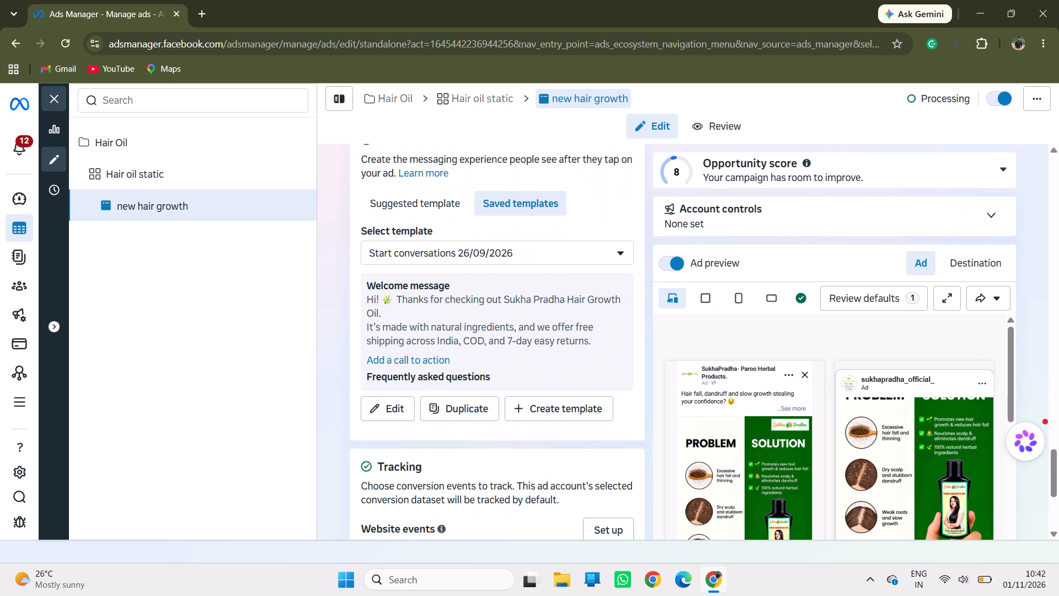
pyautogui.scroll(-5, 557, 359)
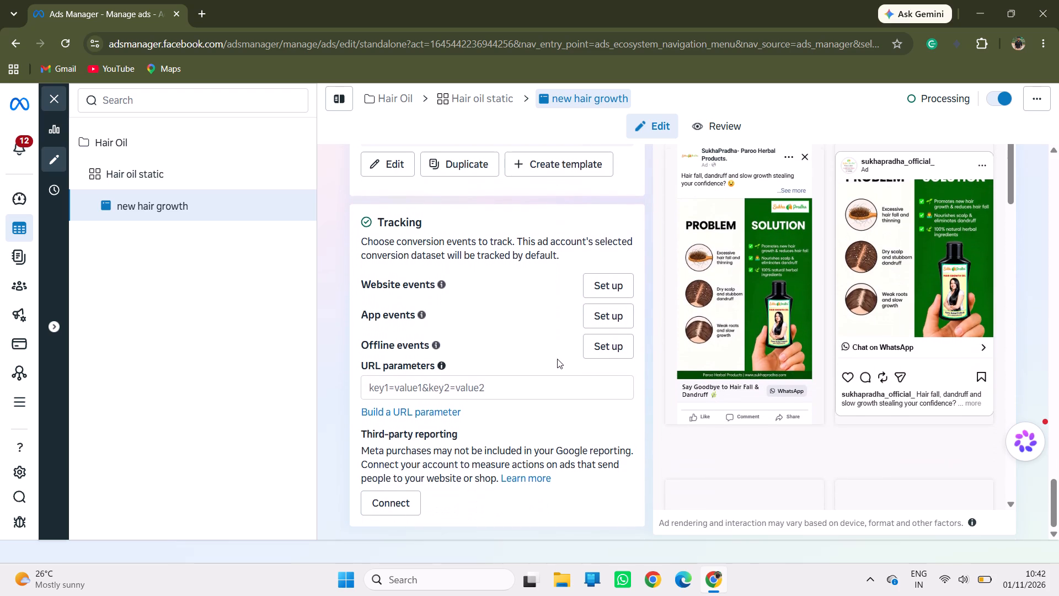
pyautogui.scroll(-2, 557, 359)
# Review the ad again from its conversation template back through enhancements, ad text and media to the ad setup.
pyautogui.scroll(4, 557, 359)
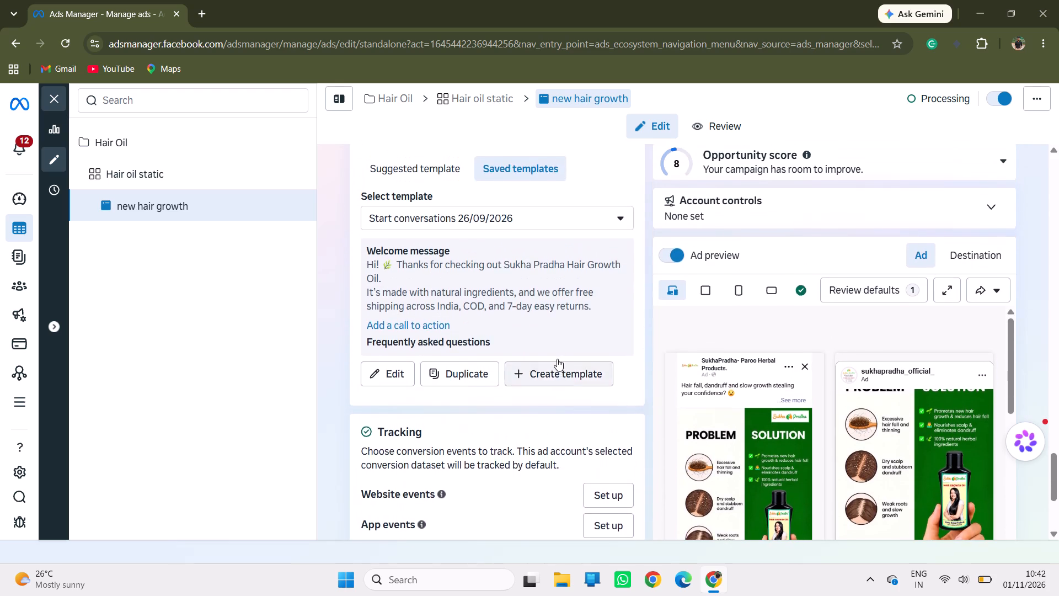
pyautogui.scroll(11, 557, 359)
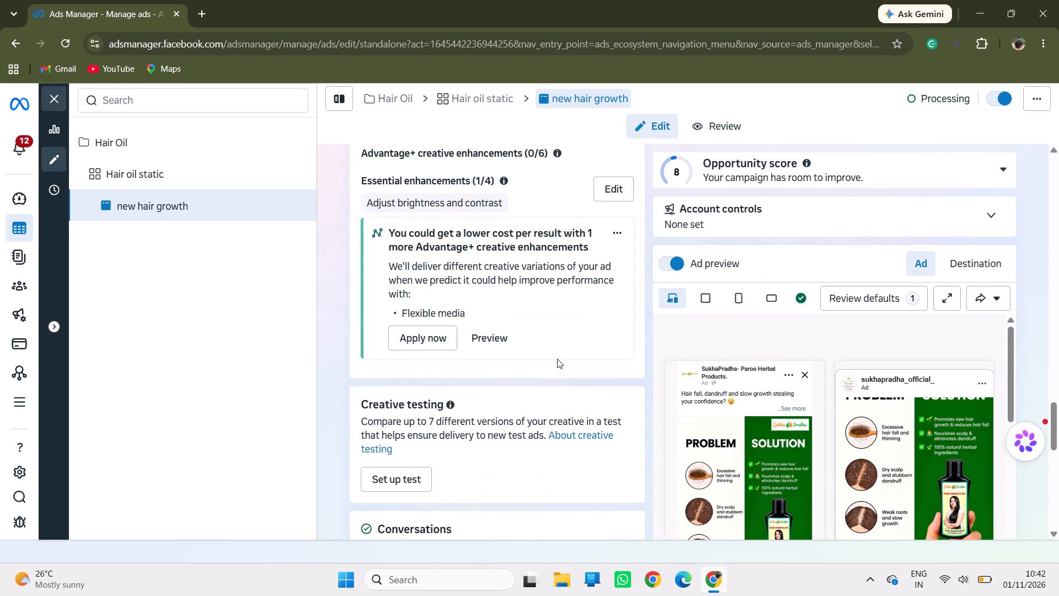
pyautogui.scroll(9, 557, 359)
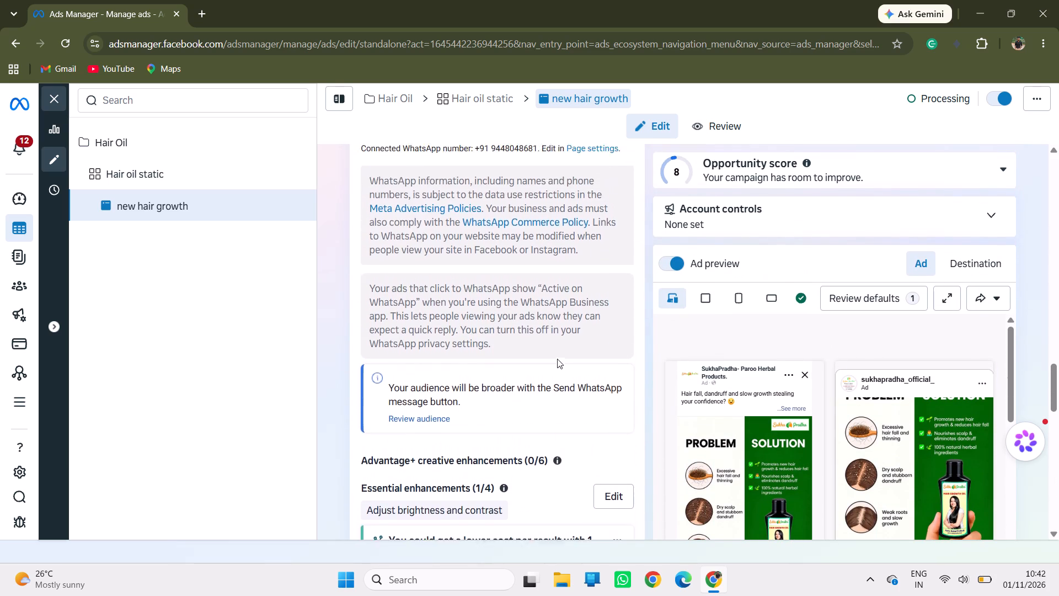
pyautogui.scroll(7, 557, 359)
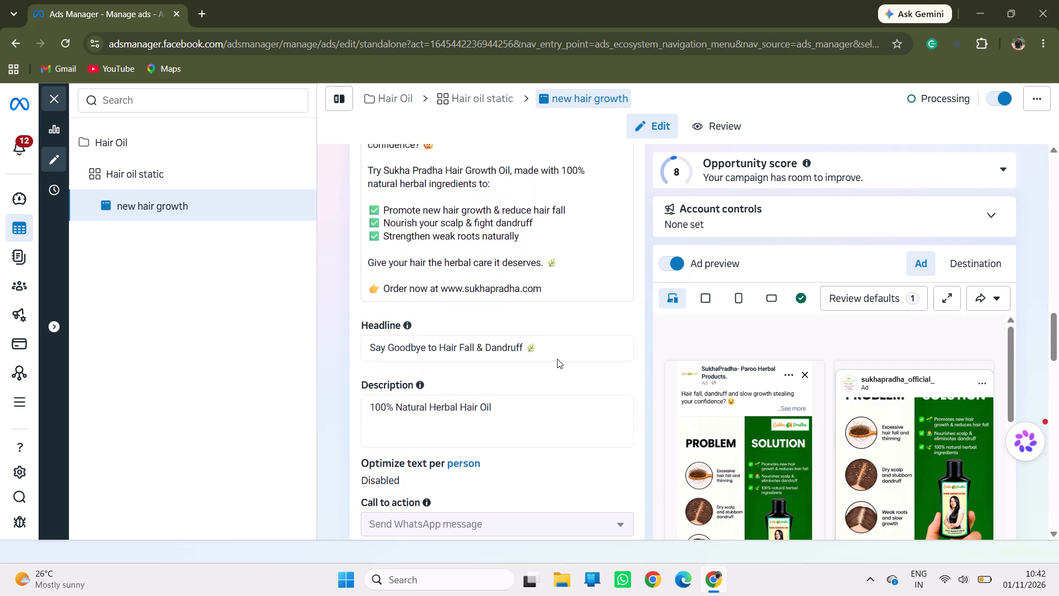
pyautogui.scroll(13, 557, 359)
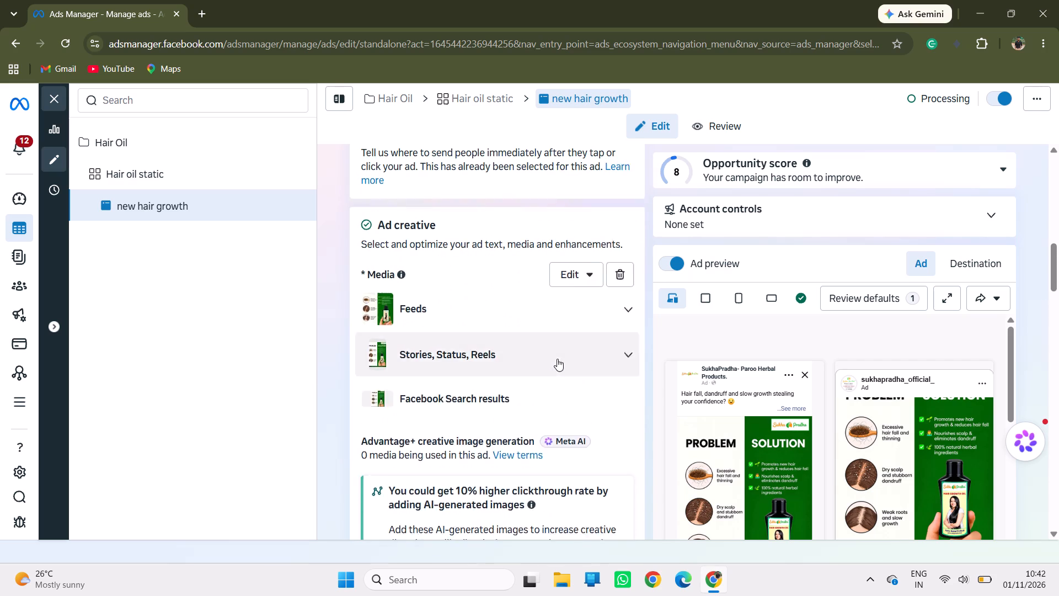
pyautogui.scroll(7, 557, 359)
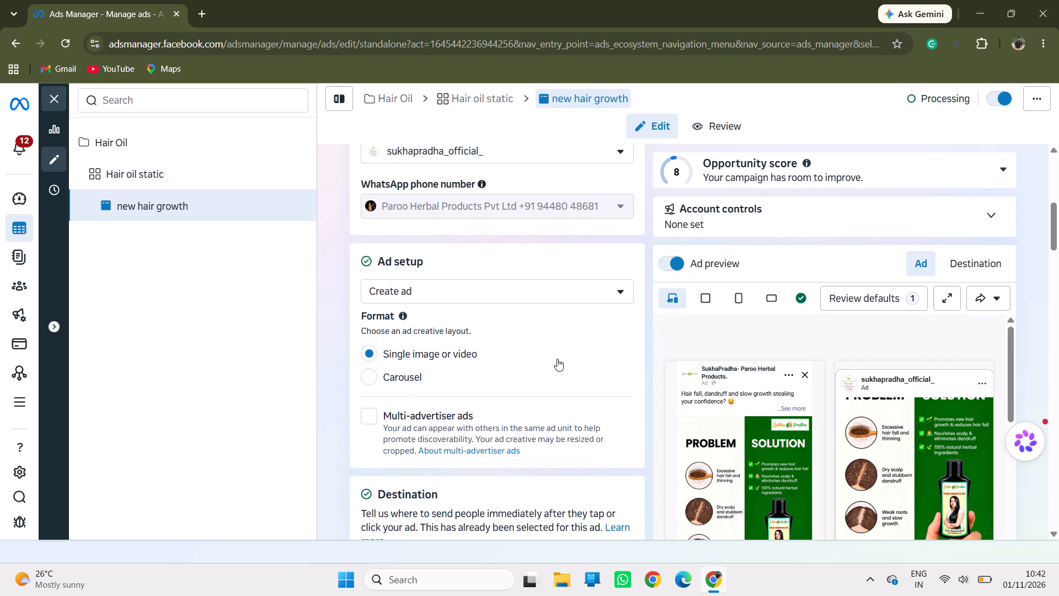
# Recheck the ad's format, multi-advertiser option, destination and media groups, and its identity, partnership and ad name settings.
pyautogui.scroll(3, 557, 359)
pyautogui.scroll(-6, 557, 359)
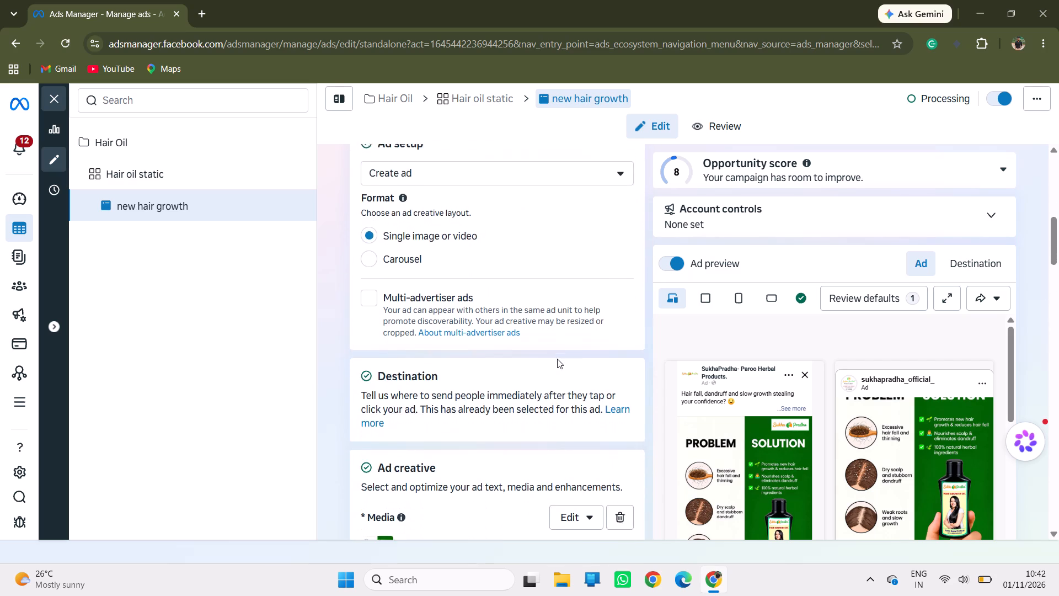
pyautogui.scroll(-5, 557, 359)
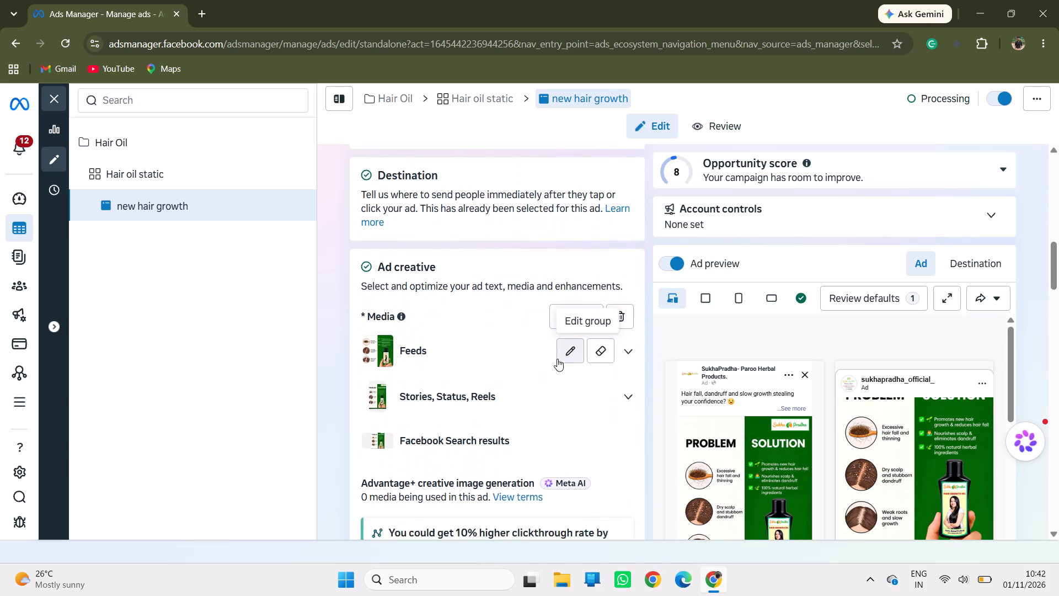
pyautogui.scroll(-1, 557, 359)
pyautogui.scroll(7, 557, 359)
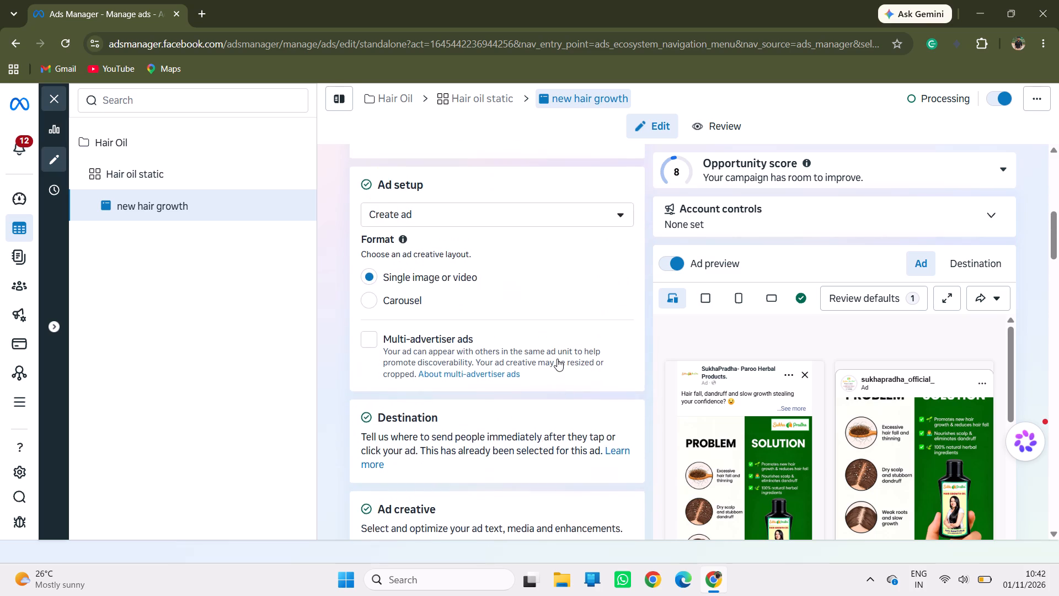
pyautogui.scroll(10, 557, 359)
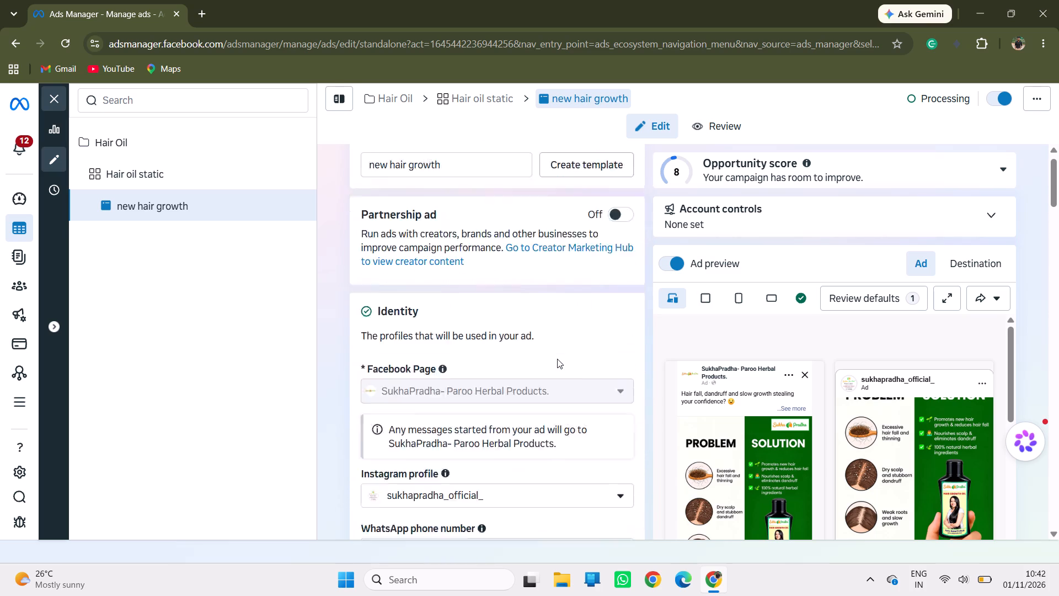
pyautogui.scroll(5, 557, 359)
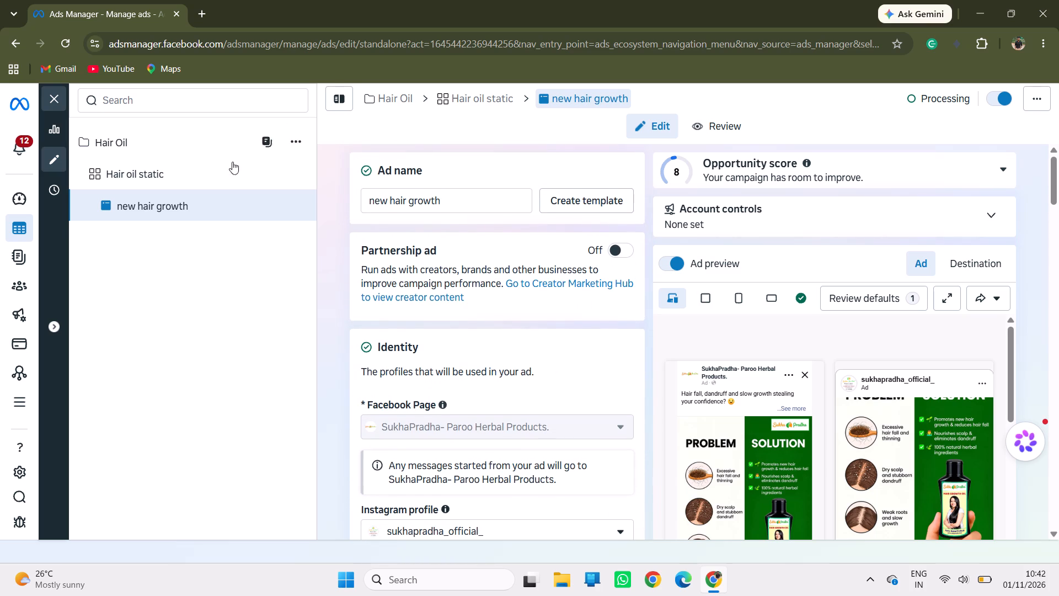
# Open the Hair oil static ad set and examine its budget, schedule, audience controls, live video and Meta Business Agent settings.
pyautogui.click(151, 182)
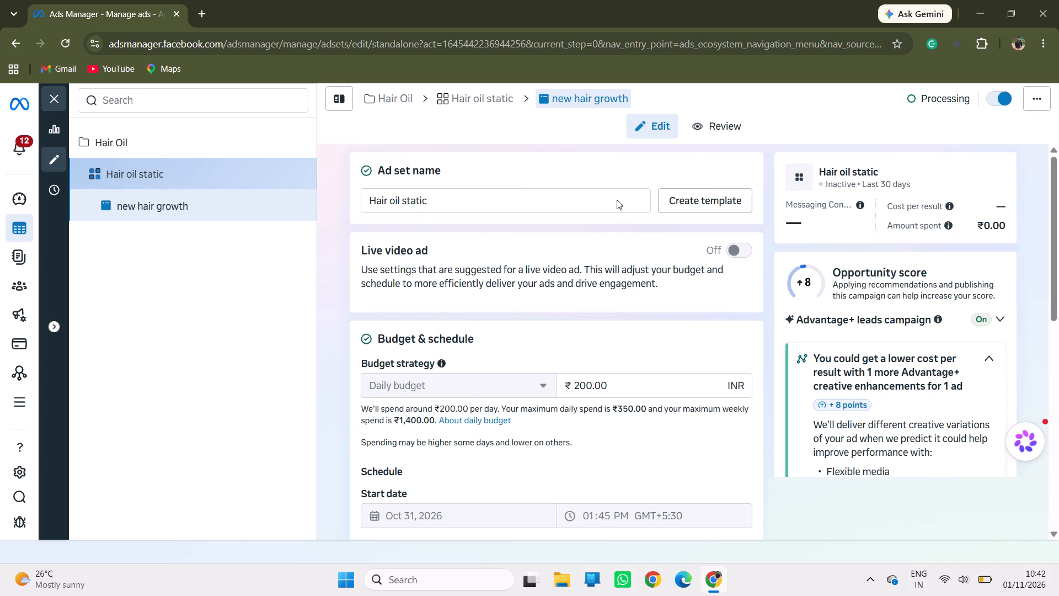
pyautogui.scroll(-3, 496, 305)
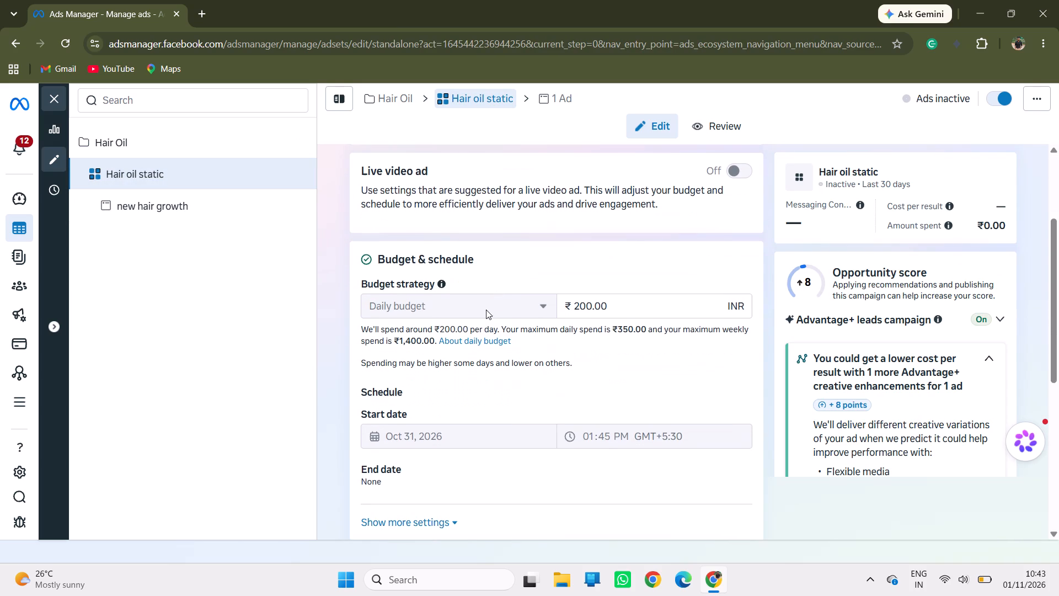
pyautogui.scroll(-1, 486, 310)
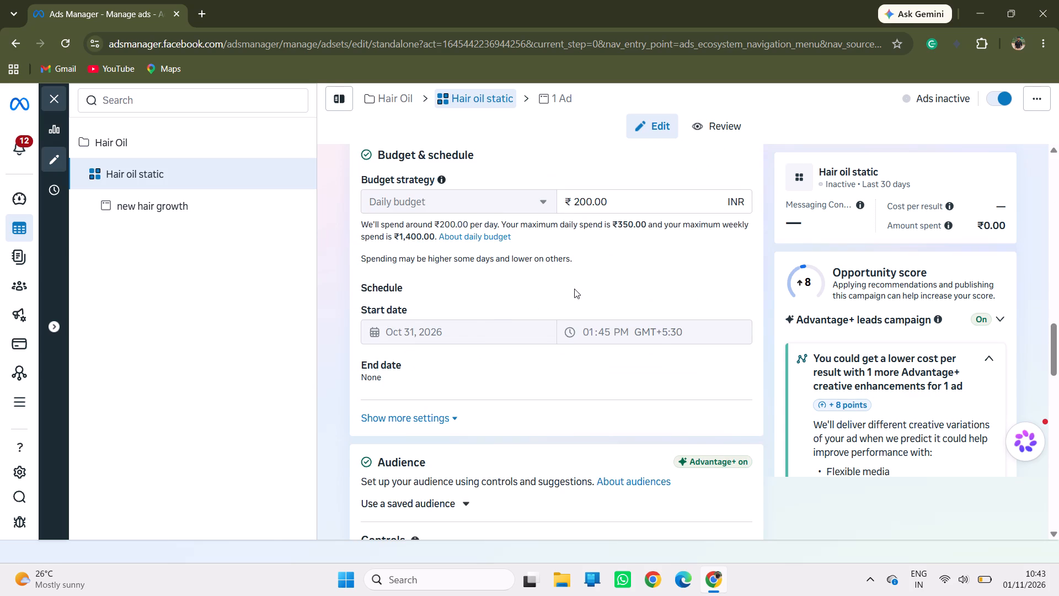
pyautogui.scroll(-1, 502, 304)
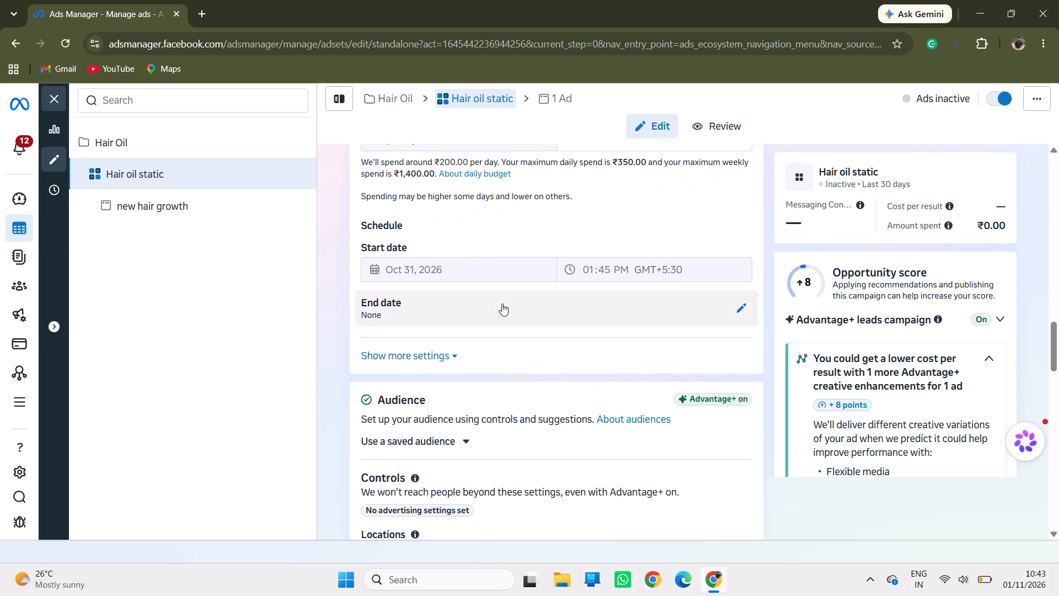
pyautogui.scroll(-2, 502, 304)
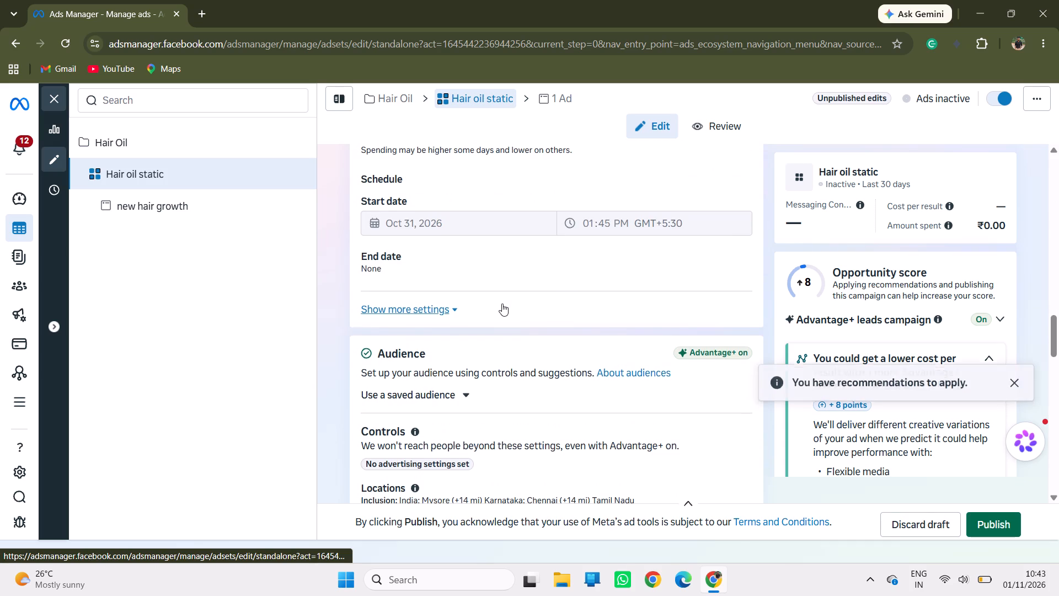
pyautogui.scroll(-1, 502, 304)
pyautogui.scroll(1, 502, 304)
pyautogui.scroll(-1, 502, 304)
pyautogui.scroll(2, 502, 304)
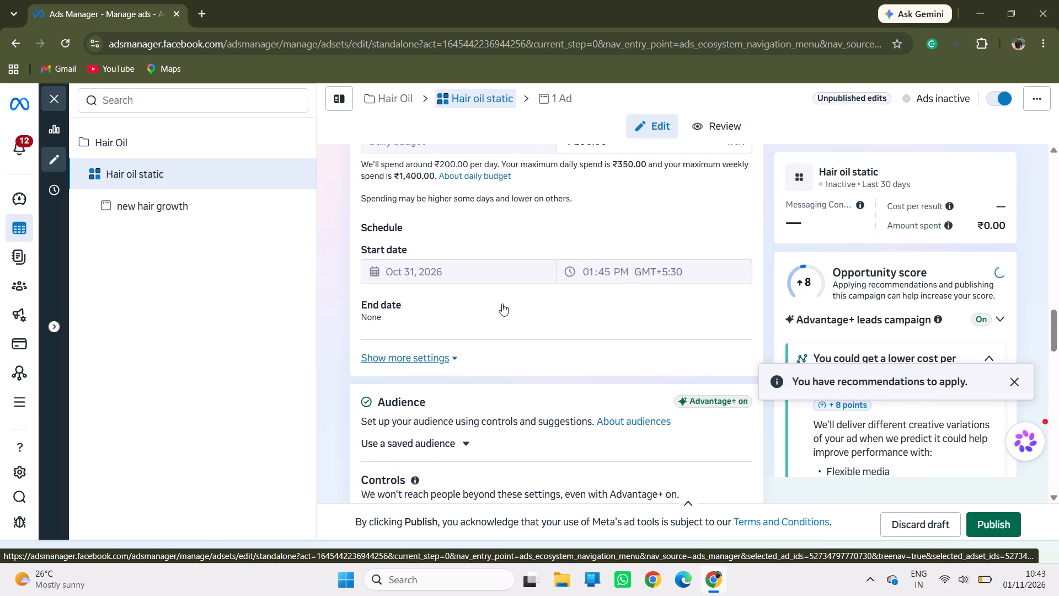
pyautogui.scroll(7, 502, 304)
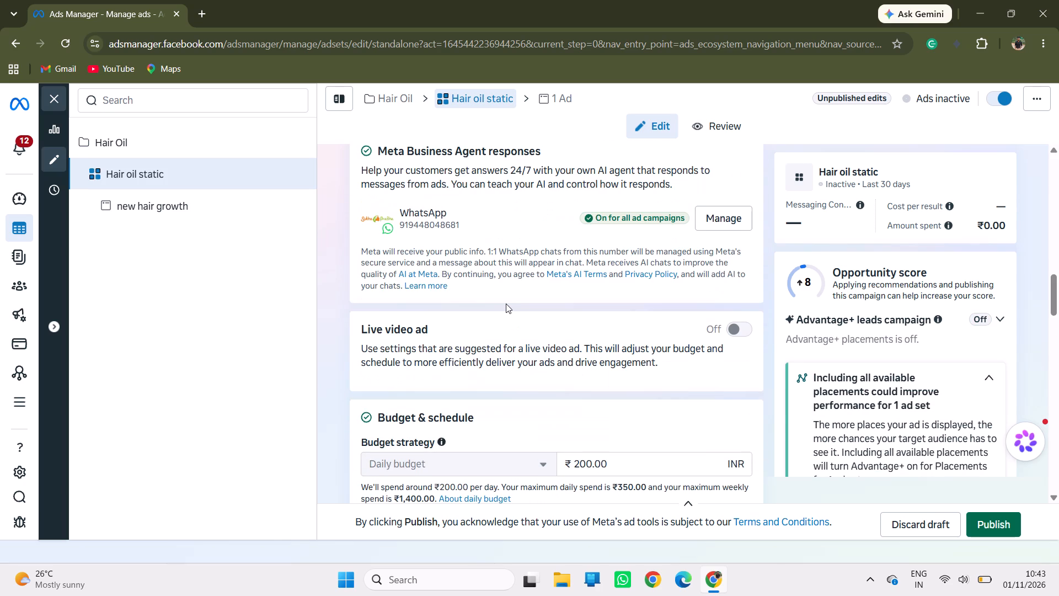
# Review the Hair oil static ad set's audience controls, locations, custom audiences, India policy requirements and placements.
pyautogui.scroll(-2, 494, 294)
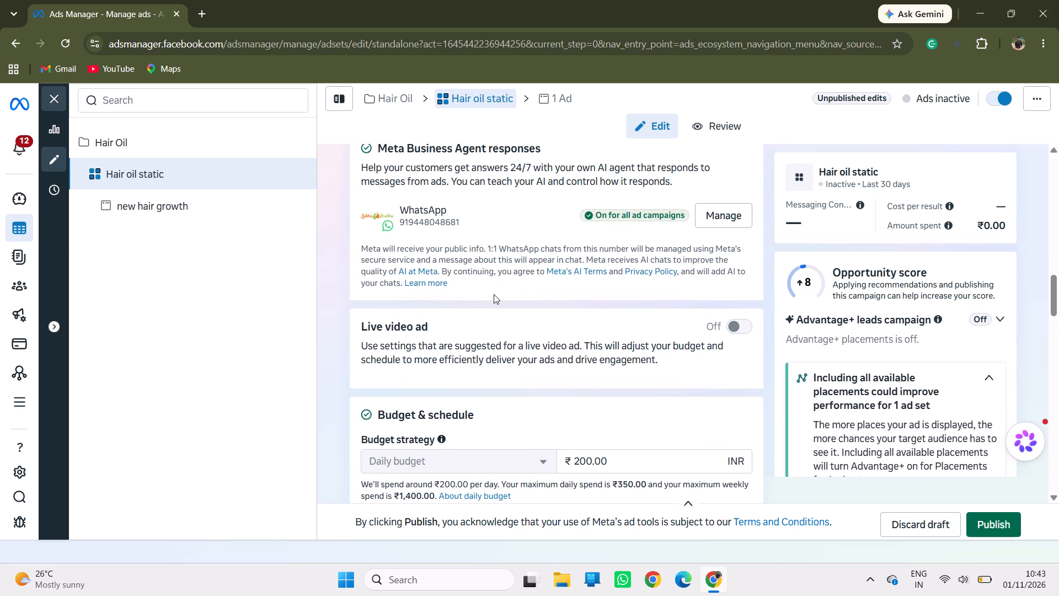
pyautogui.scroll(-9, 494, 294)
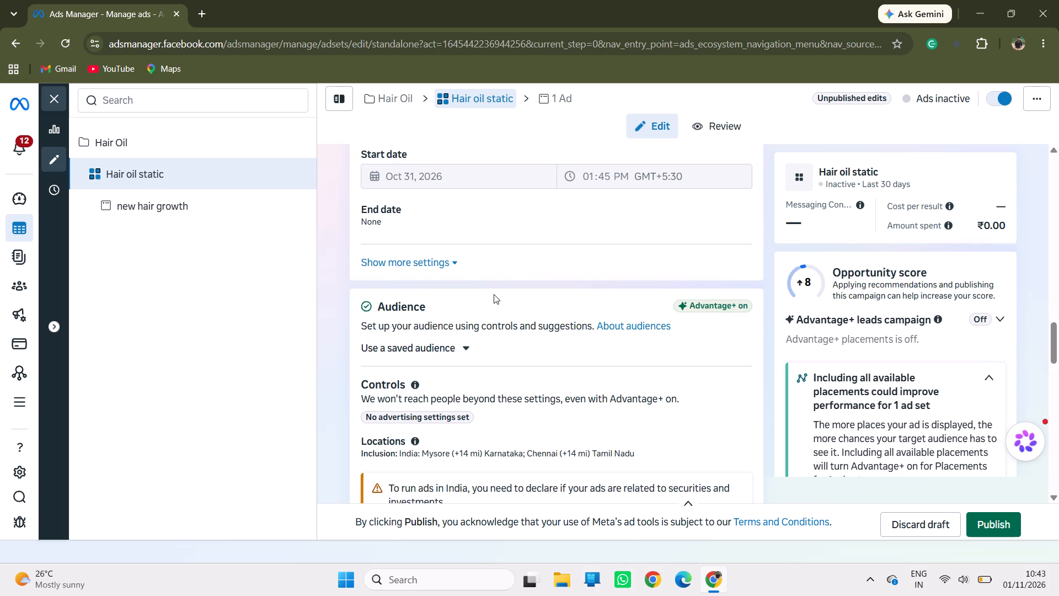
pyautogui.scroll(-7, 494, 294)
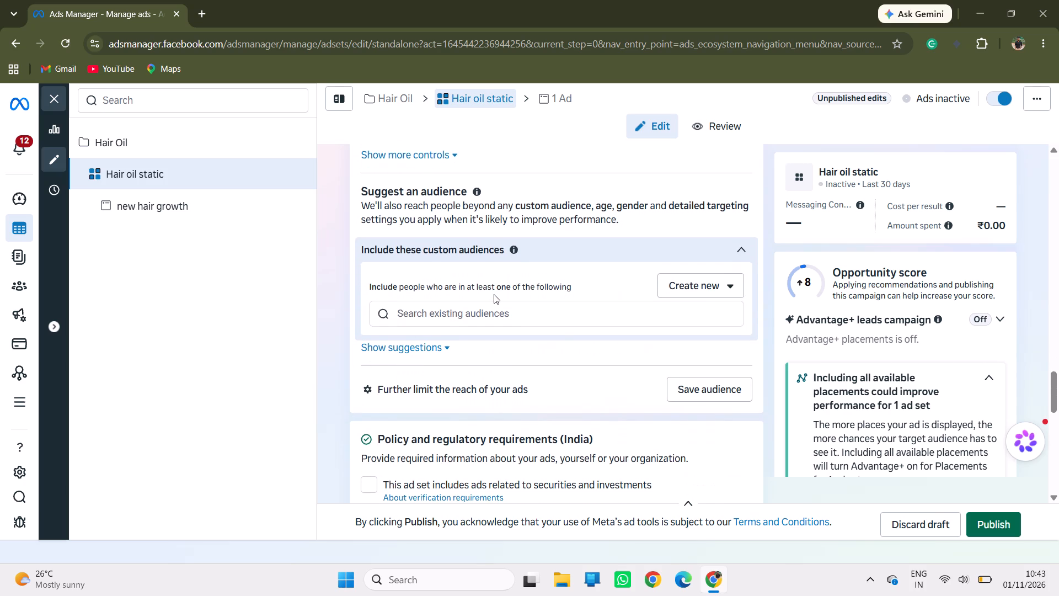
pyautogui.scroll(-3, 494, 294)
pyautogui.scroll(2, 494, 294)
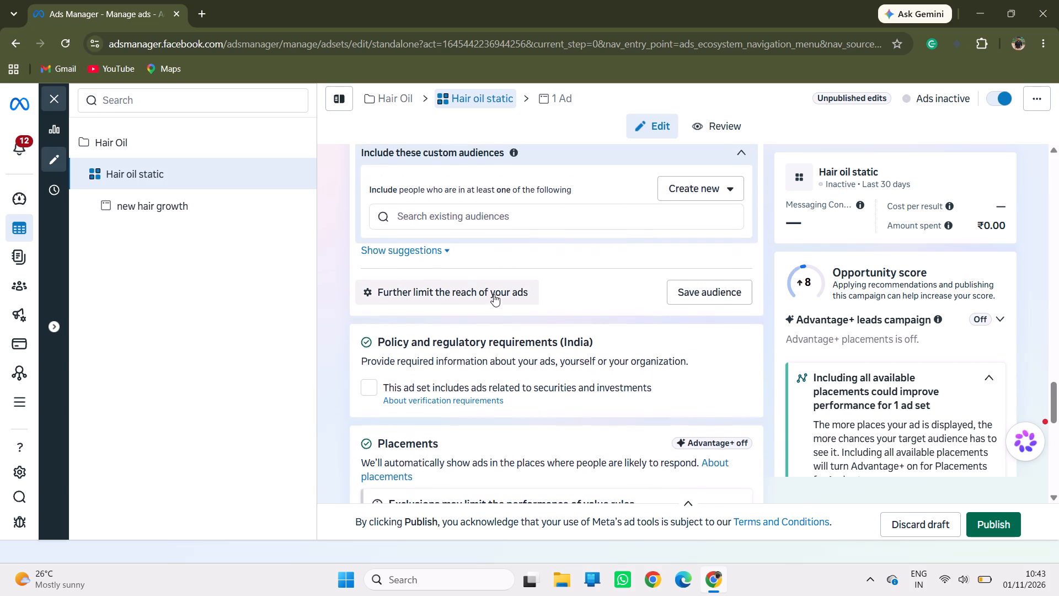
pyautogui.scroll(6, 494, 294)
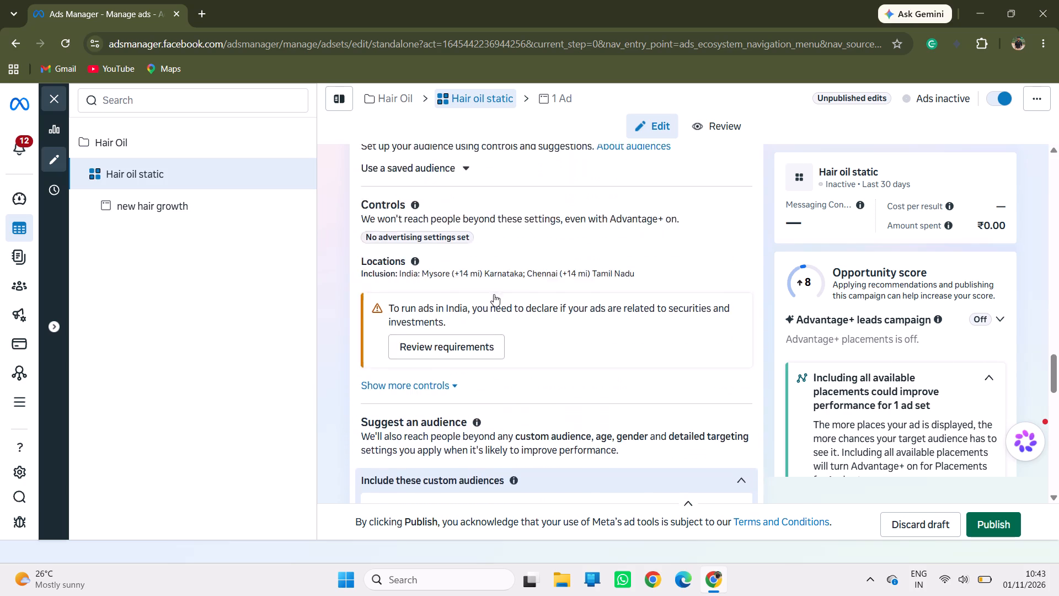
pyautogui.scroll(3, 494, 294)
pyautogui.scroll(-1, 494, 294)
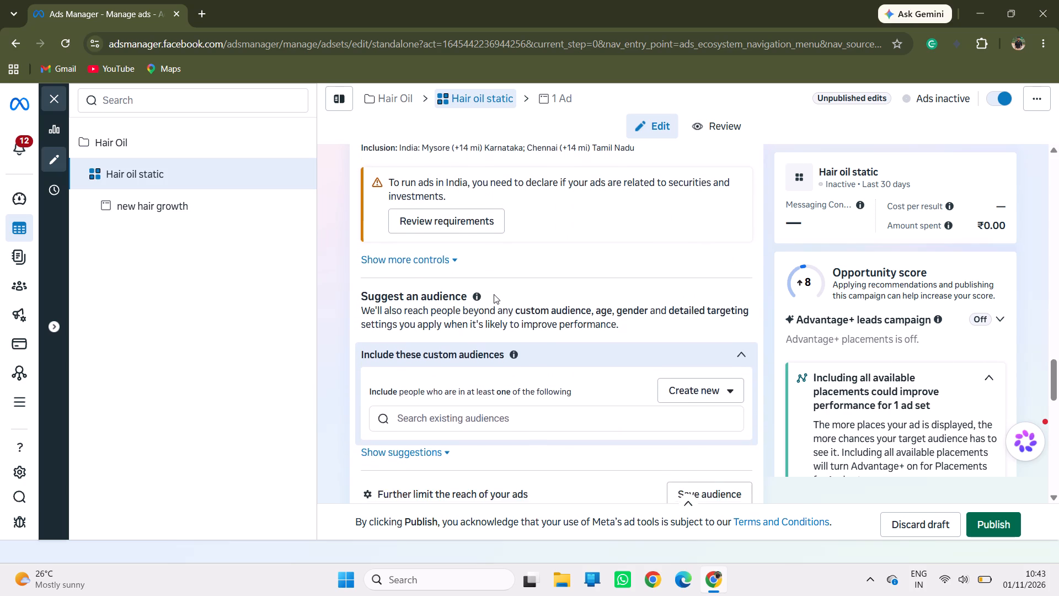
pyautogui.scroll(4, 494, 294)
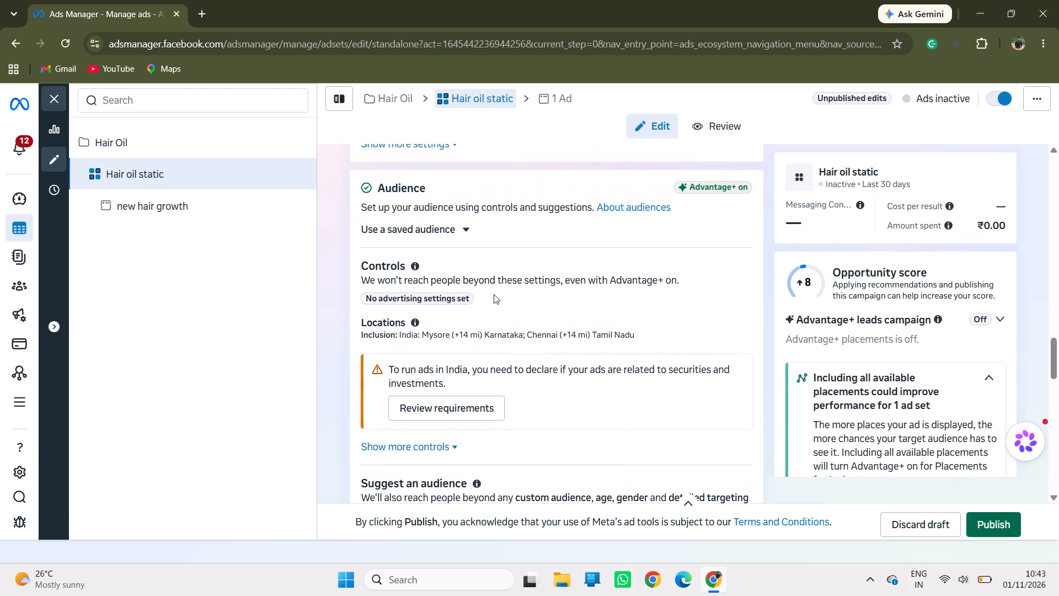
# Review the Hair oil static ad set's custom audiences, locations and expanded audience suggestions for age, gender and detailed targeting.
pyautogui.scroll(-6, 494, 294)
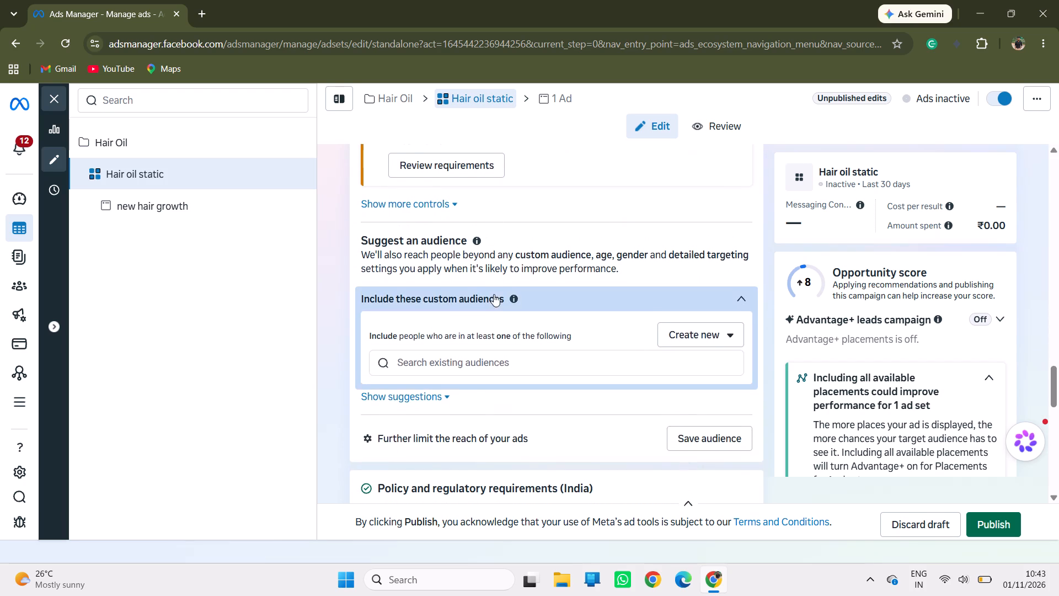
pyautogui.scroll(-1, 494, 294)
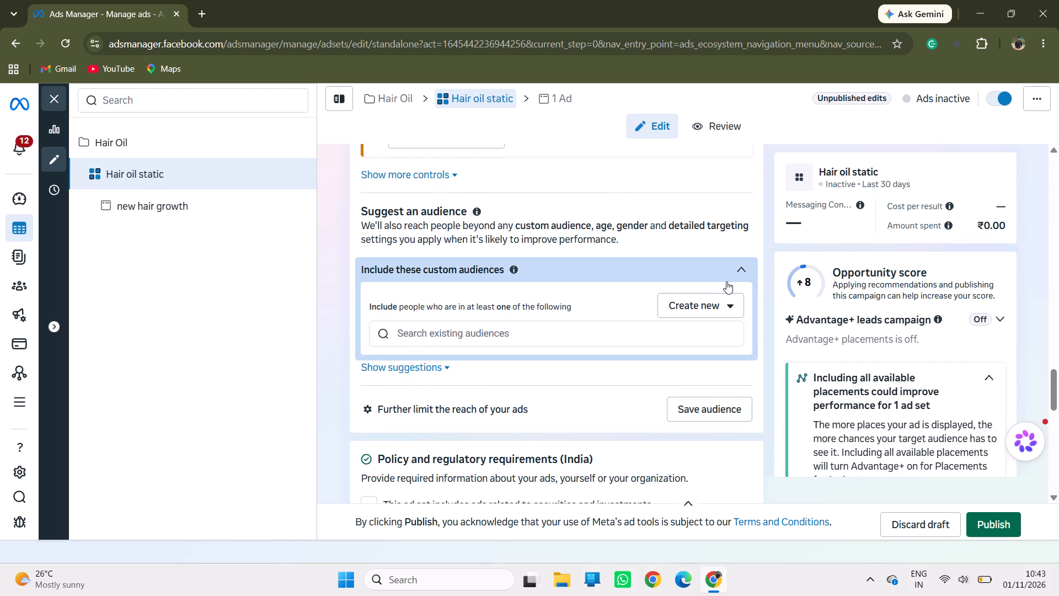
pyautogui.click(746, 269)
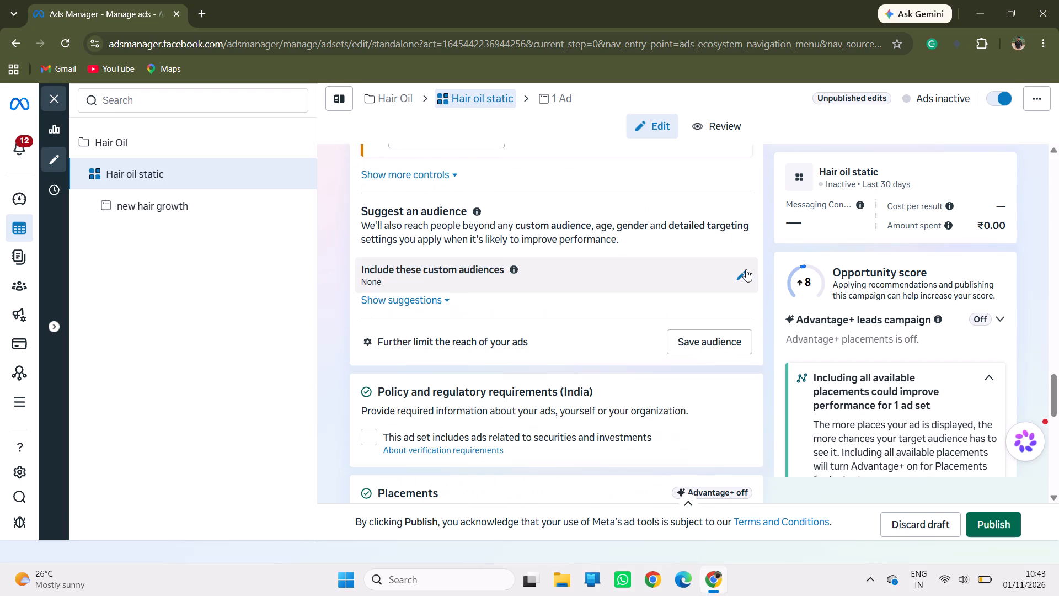
pyautogui.scroll(1, 511, 253)
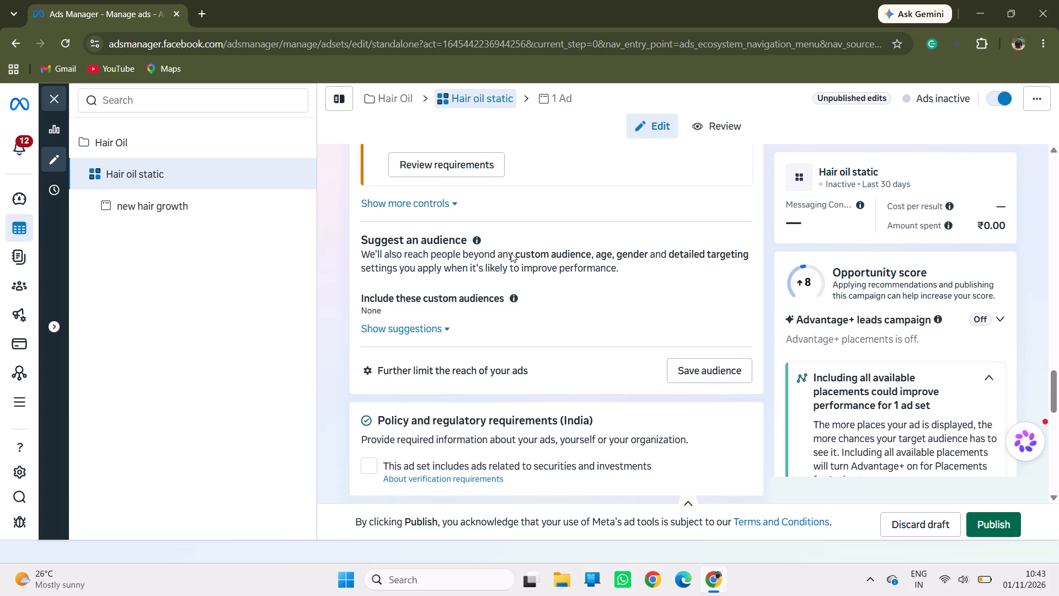
pyautogui.scroll(5, 511, 253)
pyautogui.scroll(-2, 511, 256)
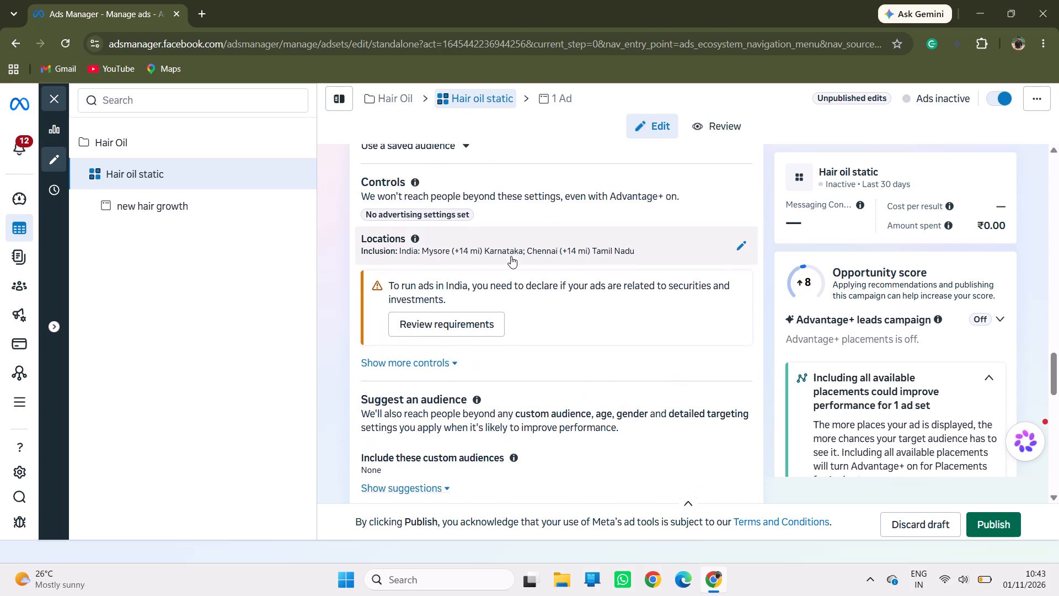
pyautogui.scroll(-3, 511, 256)
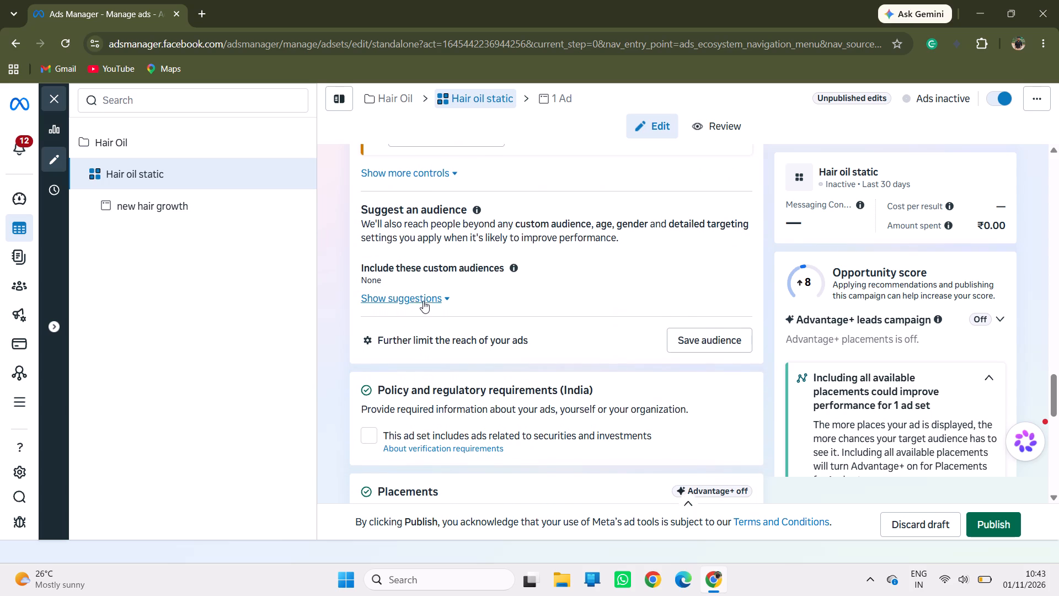
pyautogui.click(413, 300)
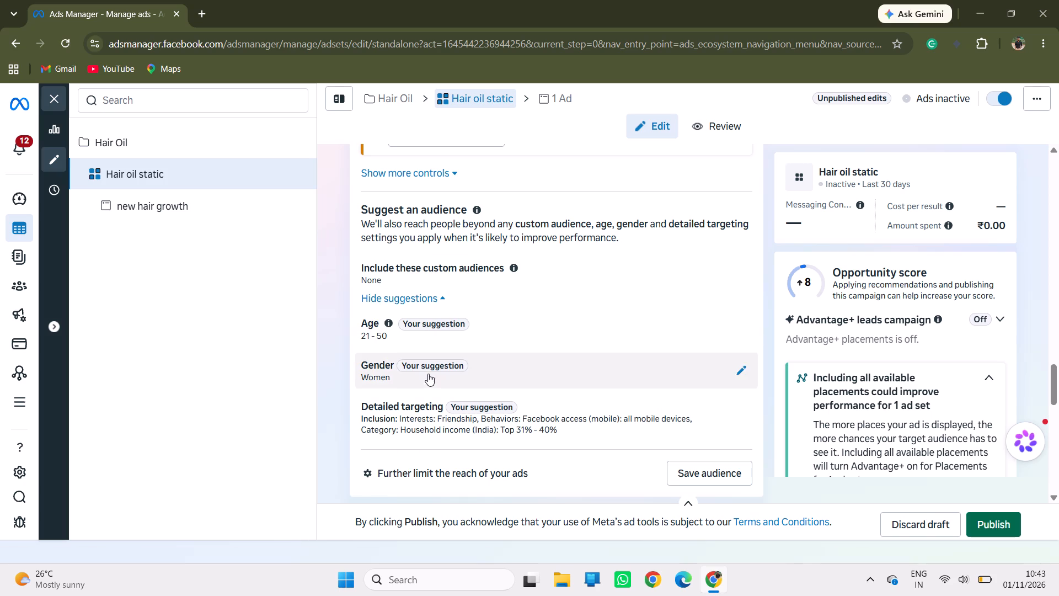
pyautogui.scroll(-3, 414, 403)
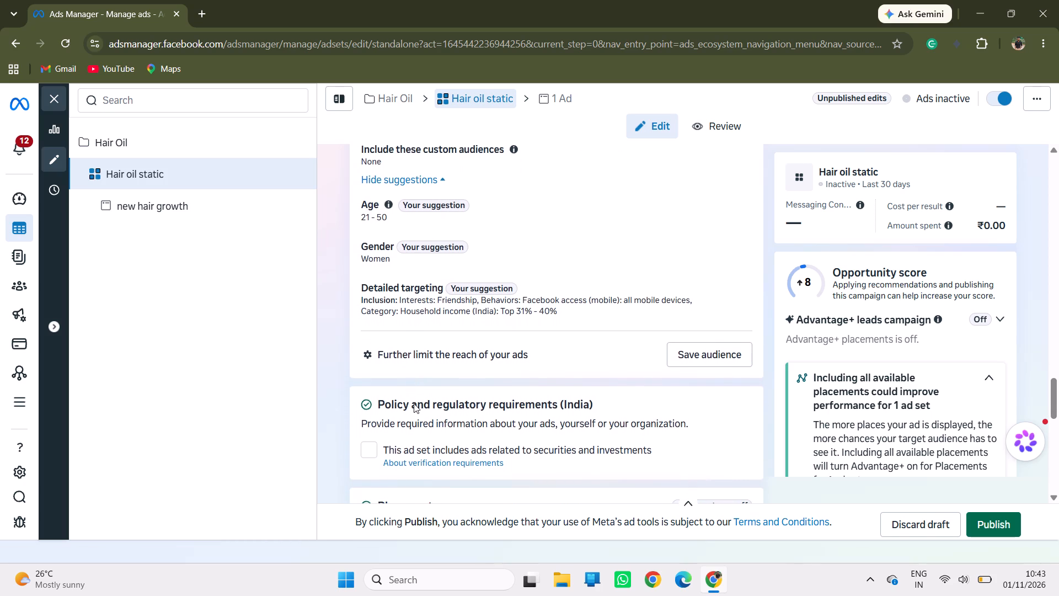
# Examine the ad set's placement value rules, account controls, brand safety settings, opportunity score recommendation and estimated audience size.
pyautogui.scroll(-10, 414, 403)
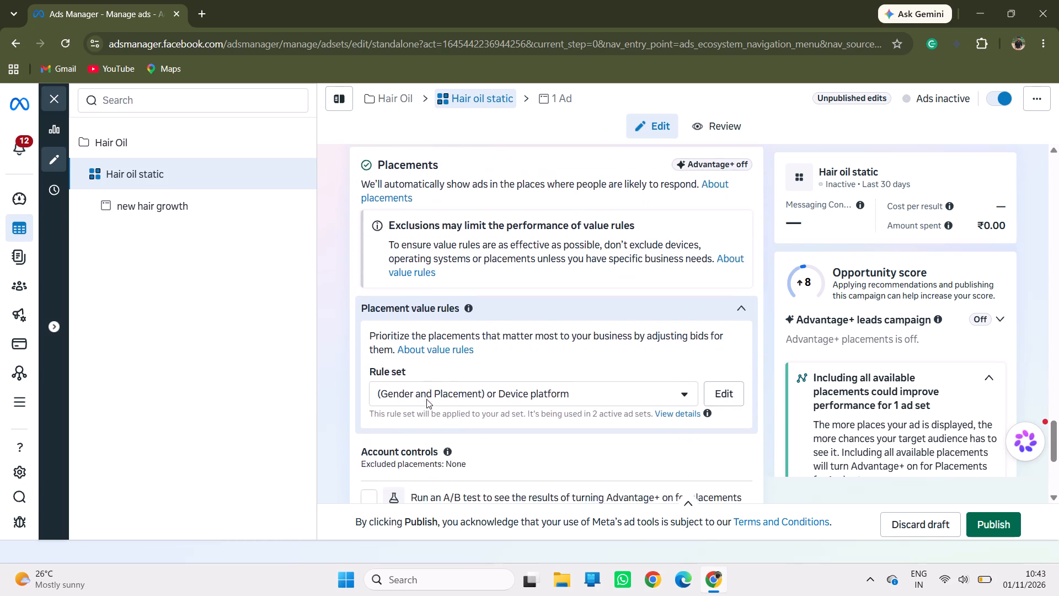
pyautogui.scroll(-9, 426, 399)
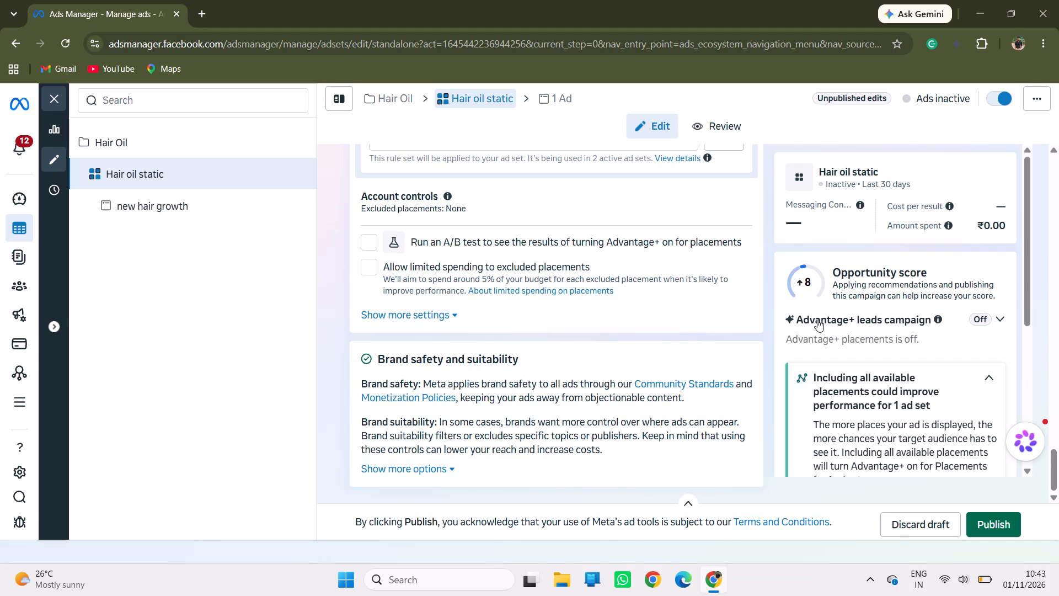
pyautogui.scroll(-8, 817, 351)
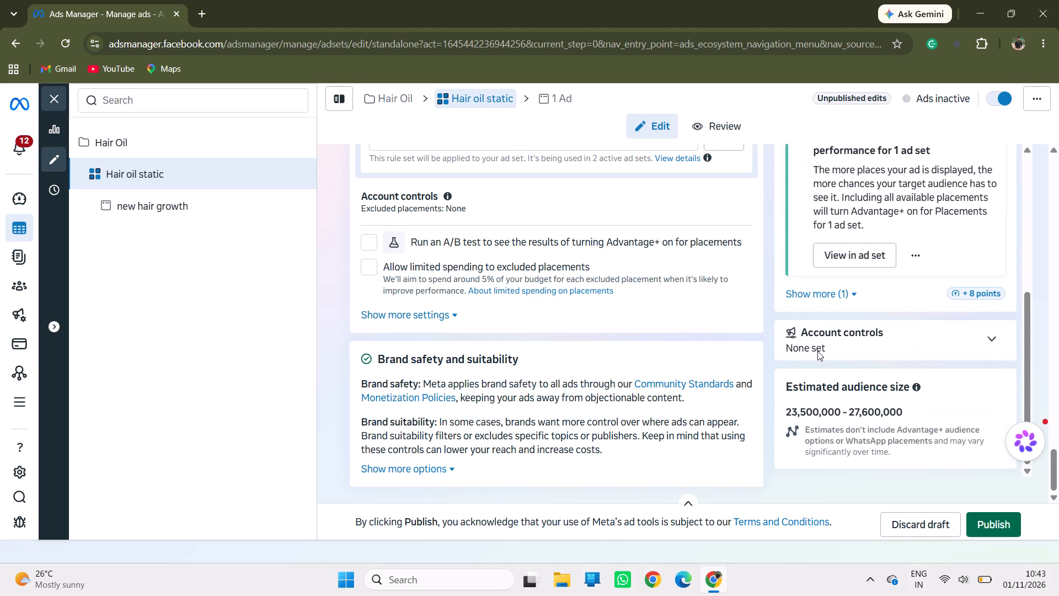
pyautogui.scroll(-11, 817, 351)
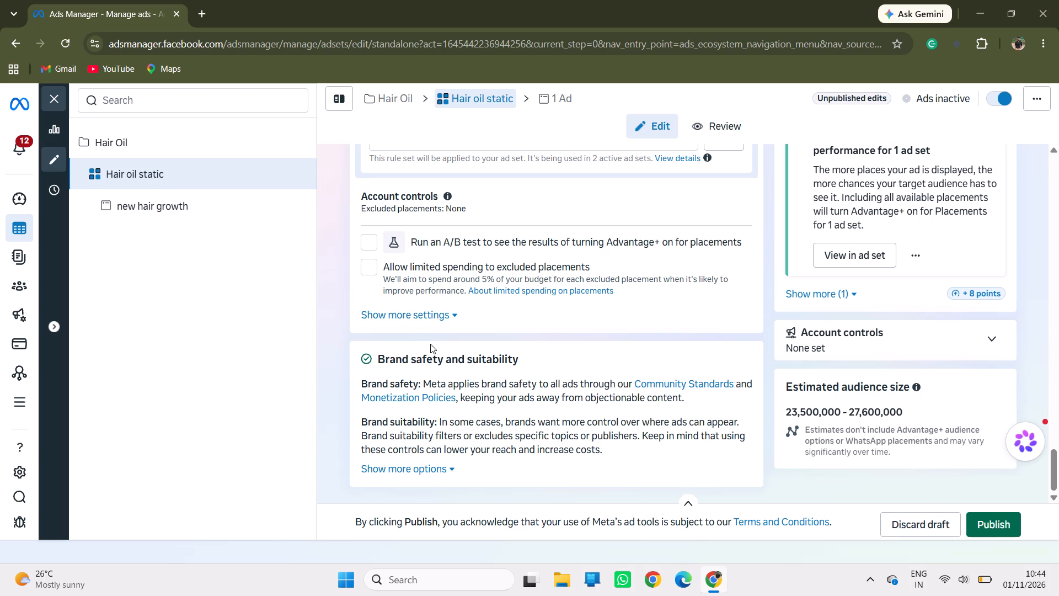
# Recheck the ad set from placements back through audience, schedule, budget, performance goal, WhatsApp settings and conversion location.
pyautogui.scroll(5, 503, 274)
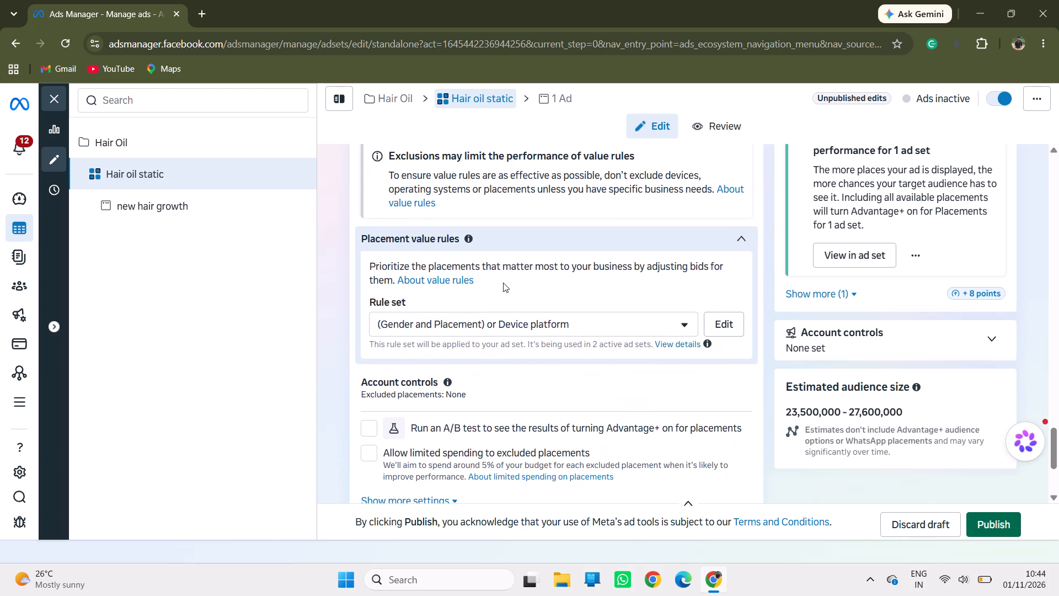
pyautogui.scroll(6, 503, 283)
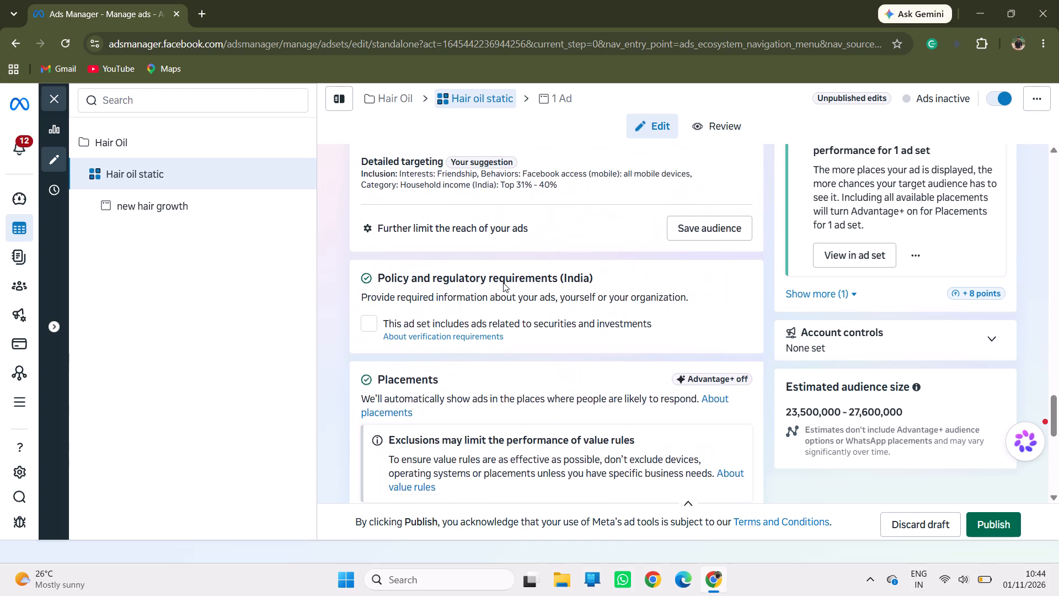
pyautogui.scroll(4, 503, 283)
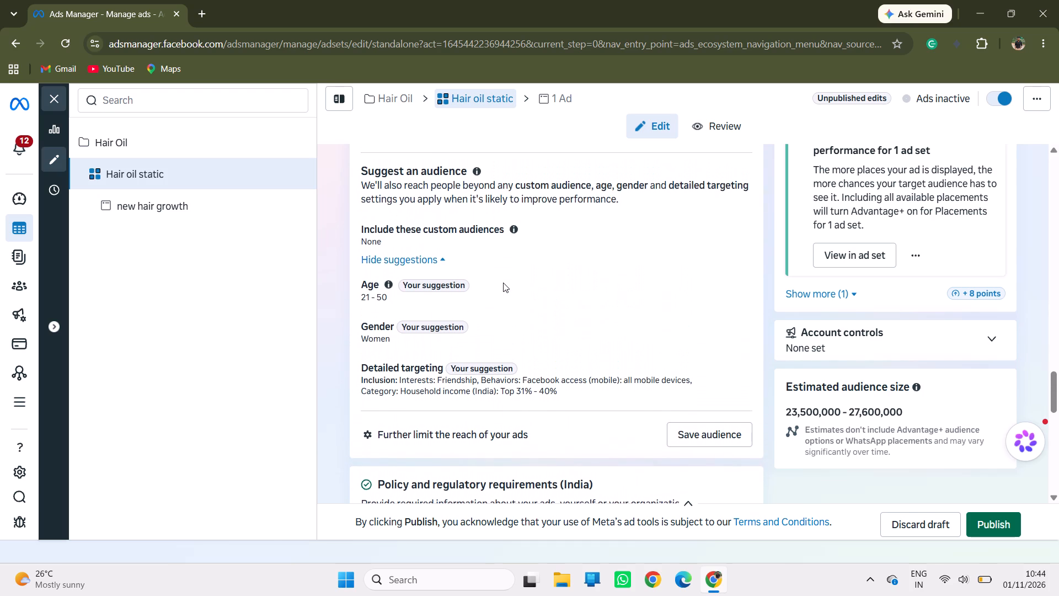
pyautogui.scroll(5, 503, 283)
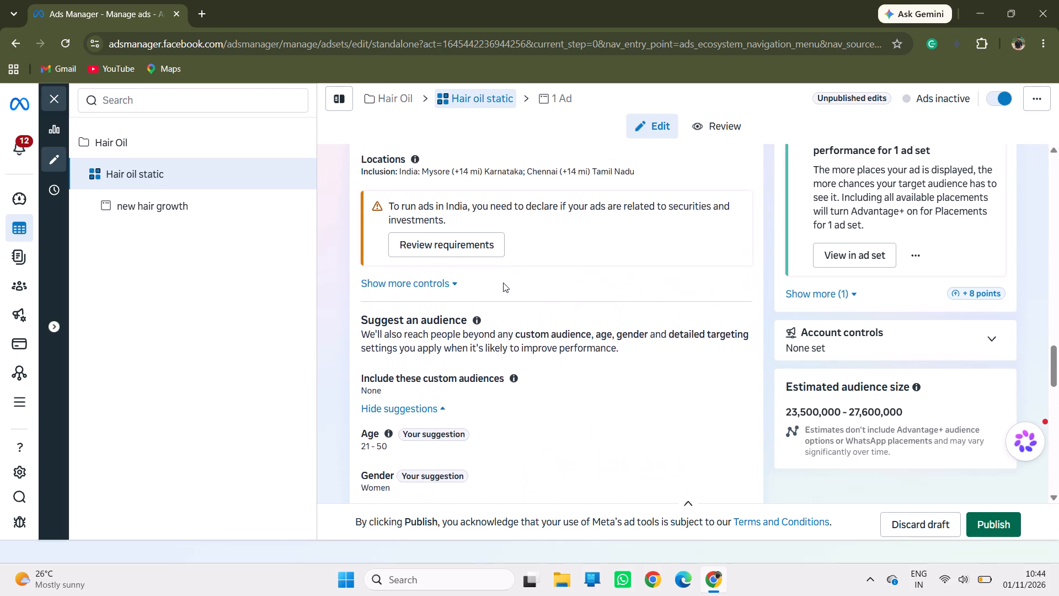
pyautogui.scroll(10, 503, 283)
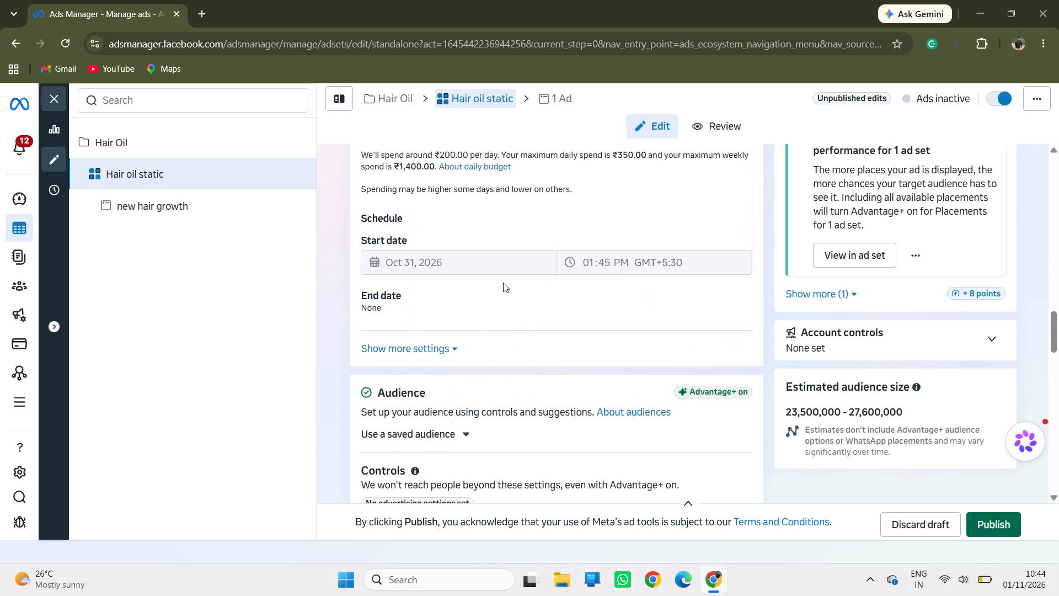
pyautogui.scroll(17, 503, 283)
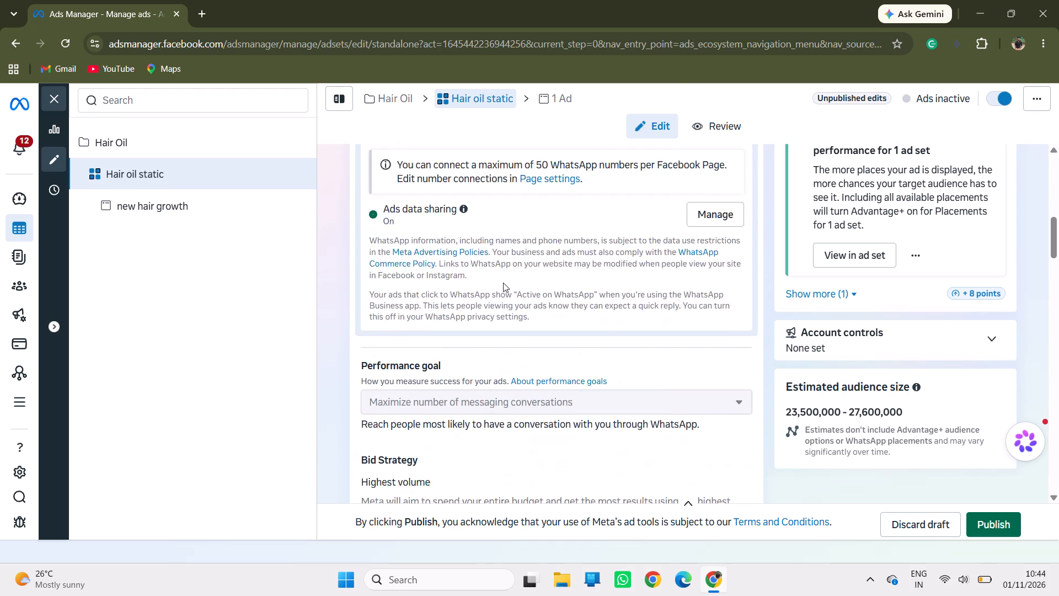
pyautogui.scroll(16, 503, 283)
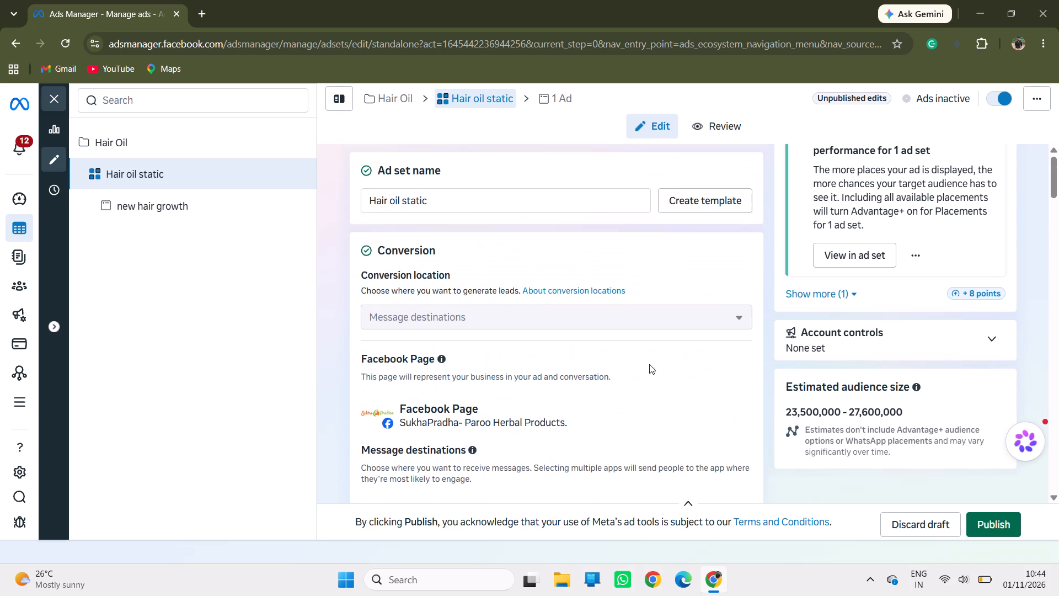
# Publish the pending edits to the Hair oil static ad set and dismiss the update notification.
pyautogui.click(995, 528)
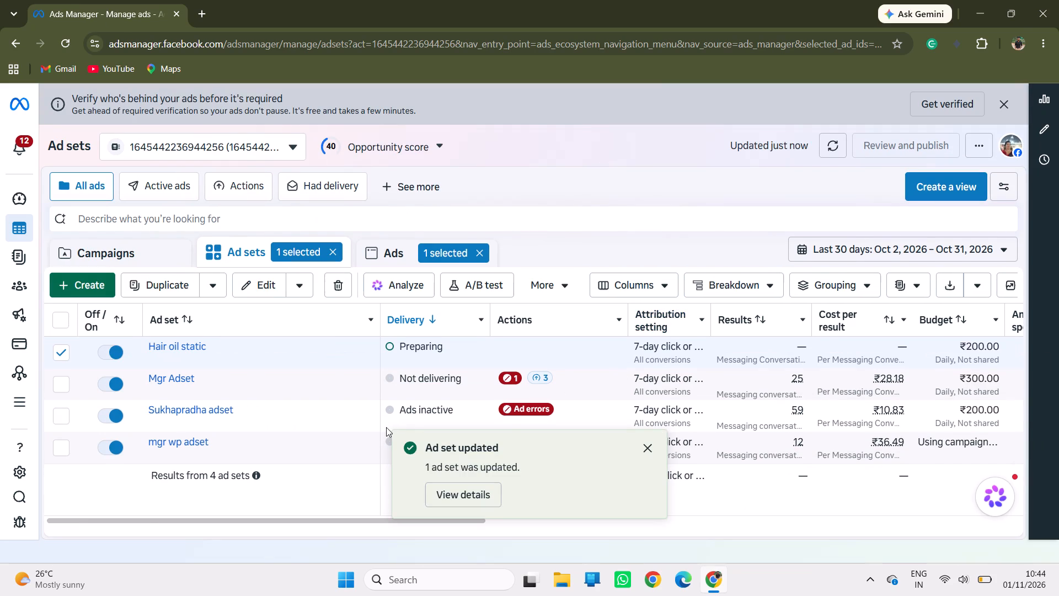
pyautogui.click(642, 449)
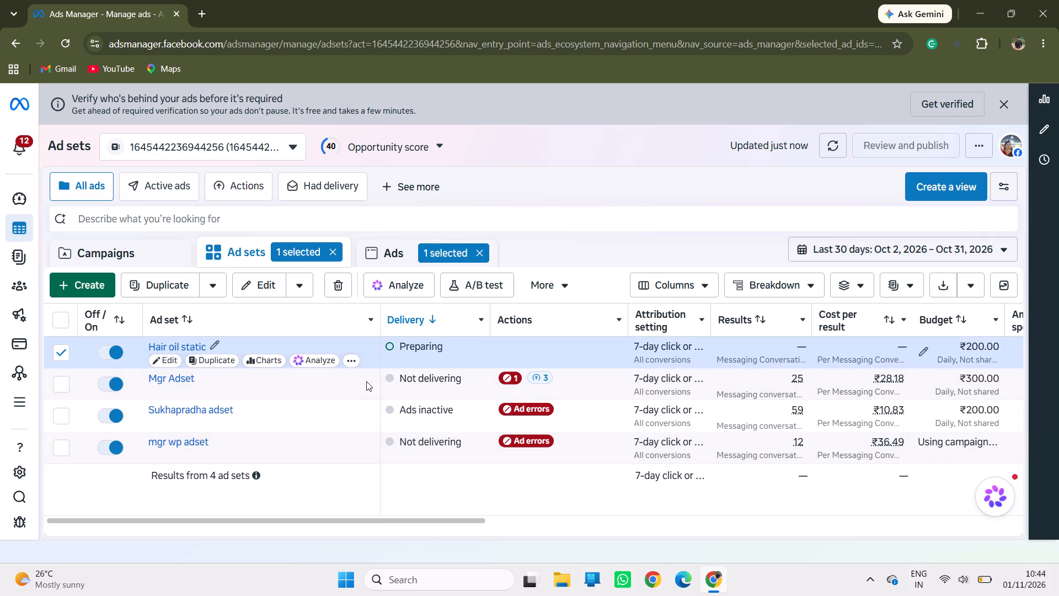
# Deselect the Hair oil static ad set and clear the remaining ad selection so all items are listed unfiltered.
pyautogui.scroll(1, 375, 401)
pyautogui.scroll(-3, 375, 401)
pyautogui.scroll(2, 375, 401)
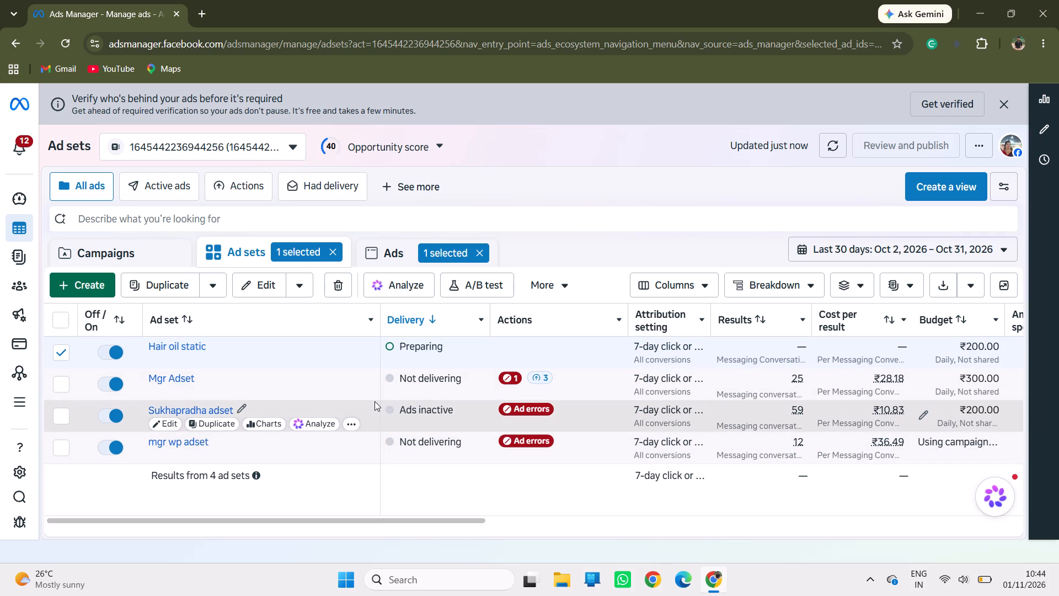
pyautogui.scroll(-12, 375, 401)
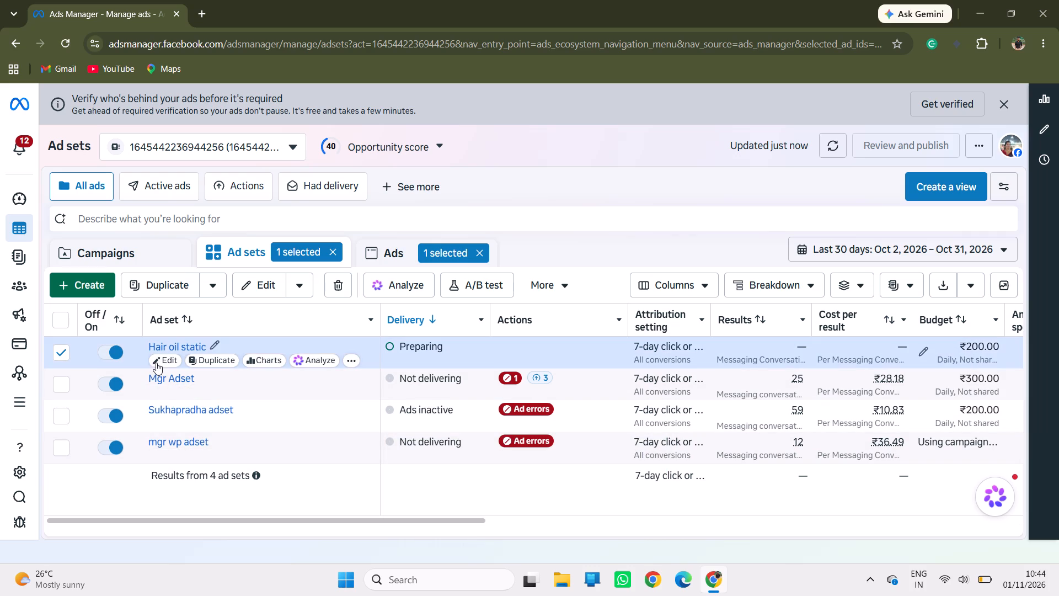
pyautogui.click(58, 352)
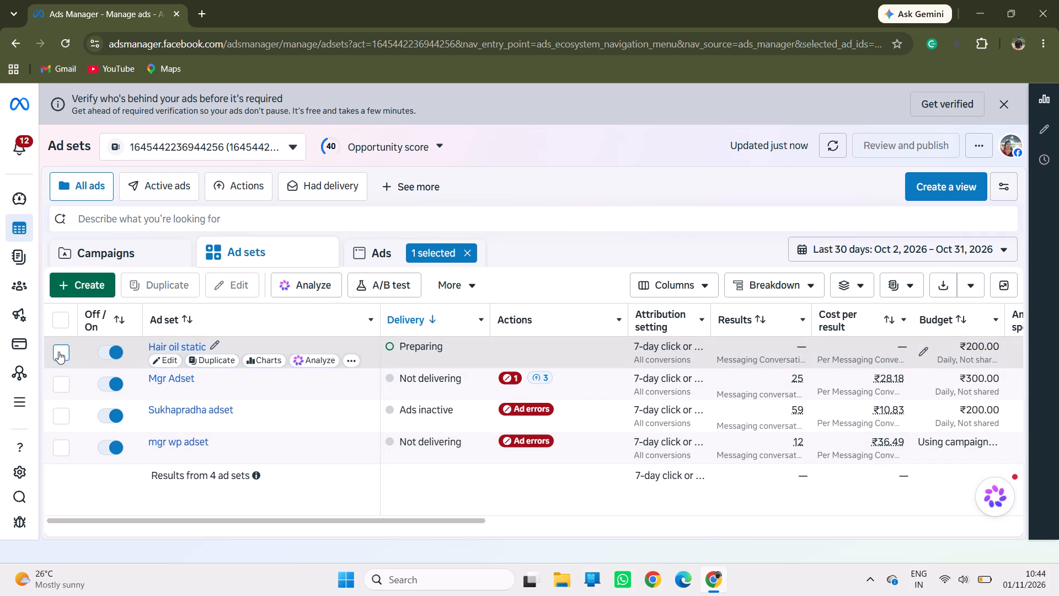
pyautogui.scroll(-2, 461, 397)
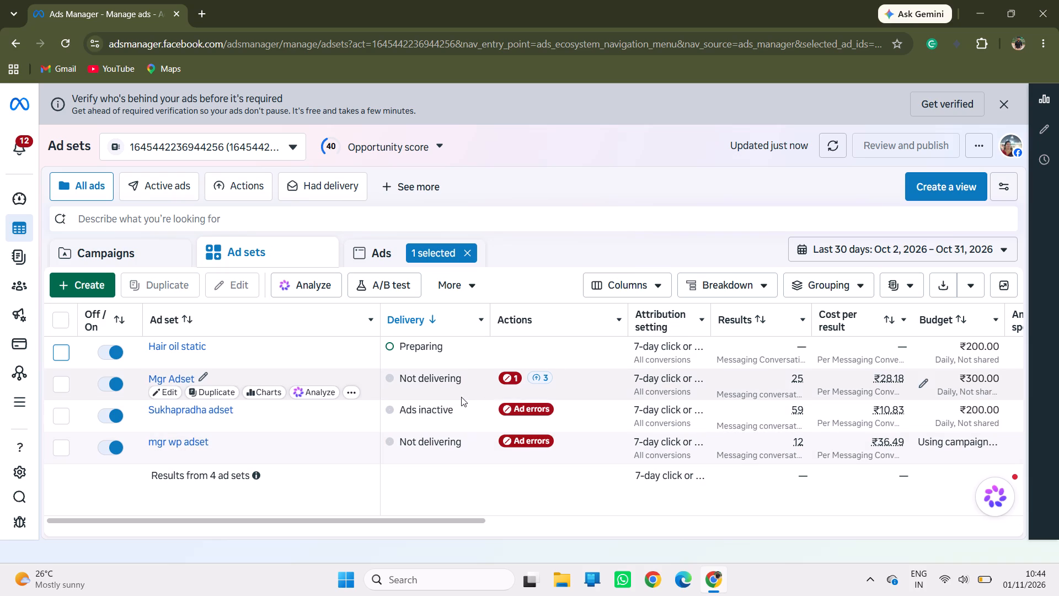
pyautogui.scroll(3, 461, 397)
pyautogui.scroll(-10, 461, 397)
pyautogui.scroll(10, 461, 397)
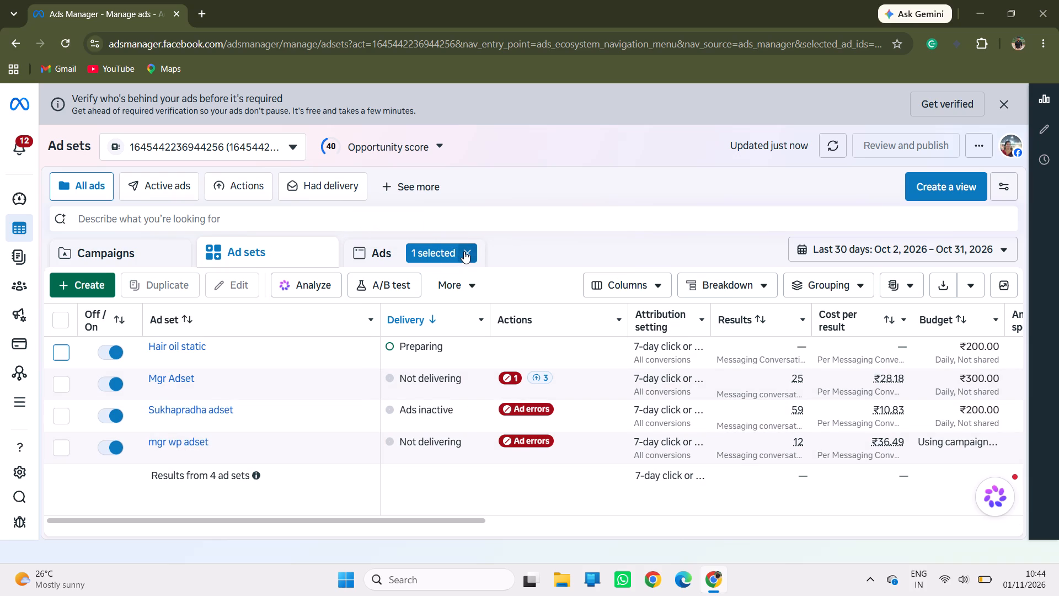
pyautogui.click(464, 250)
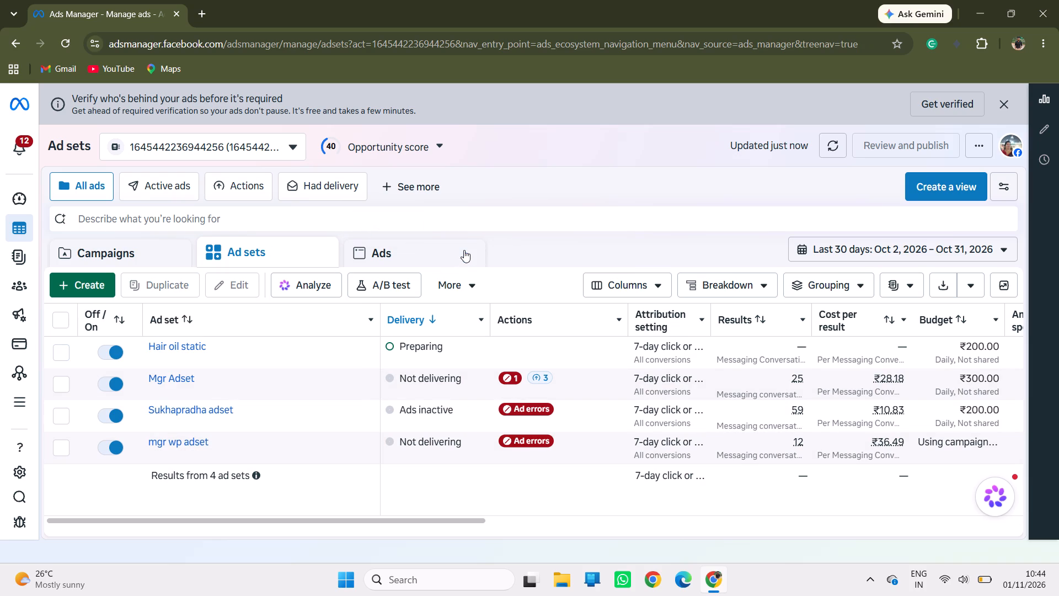
# Check the campaigns' delivery, and examine every ad's on/off state, delivery status, flagged actions, results and budget.
pyautogui.click(145, 253)
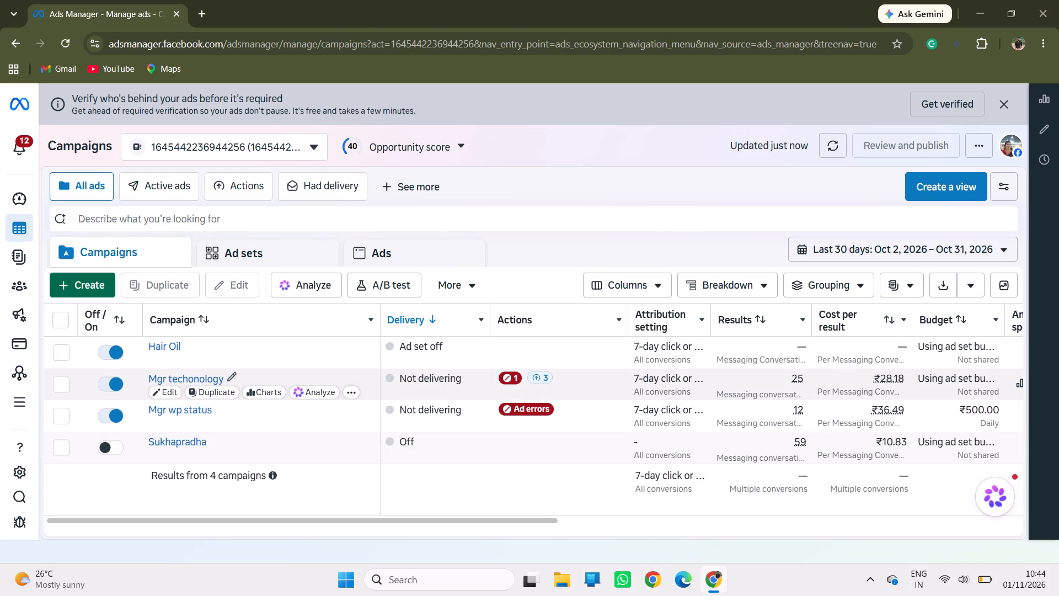
pyautogui.click(390, 252)
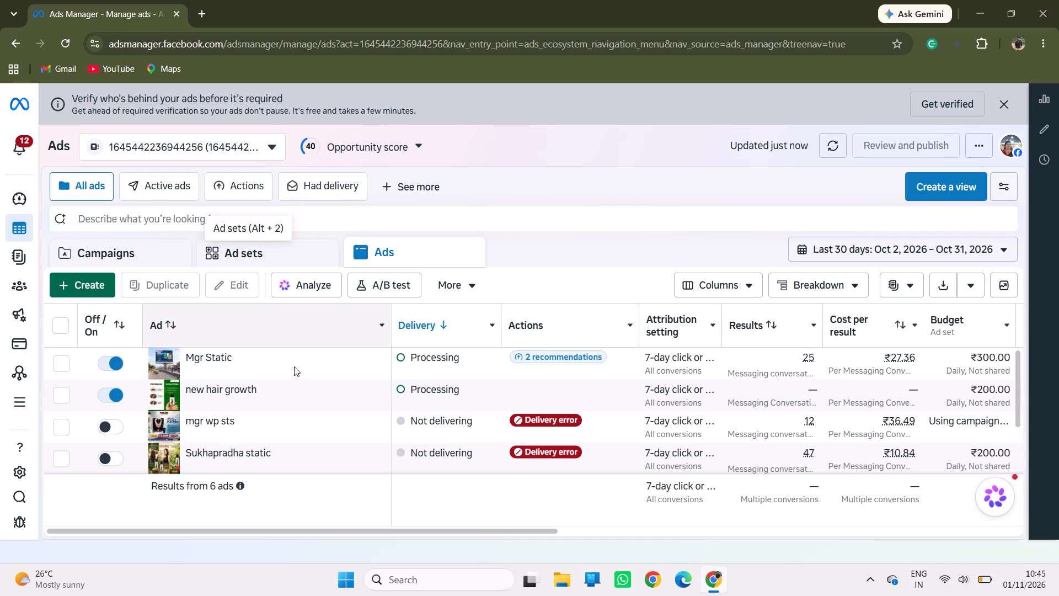
pyautogui.scroll(-1, 291, 393)
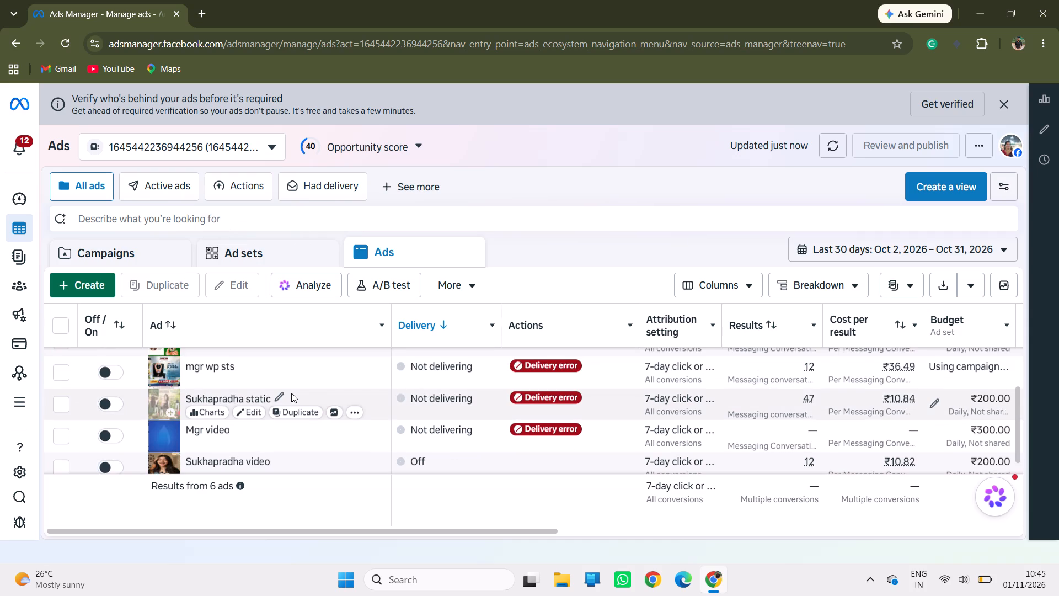
pyautogui.scroll(1, 291, 393)
pyautogui.scroll(-2, 291, 393)
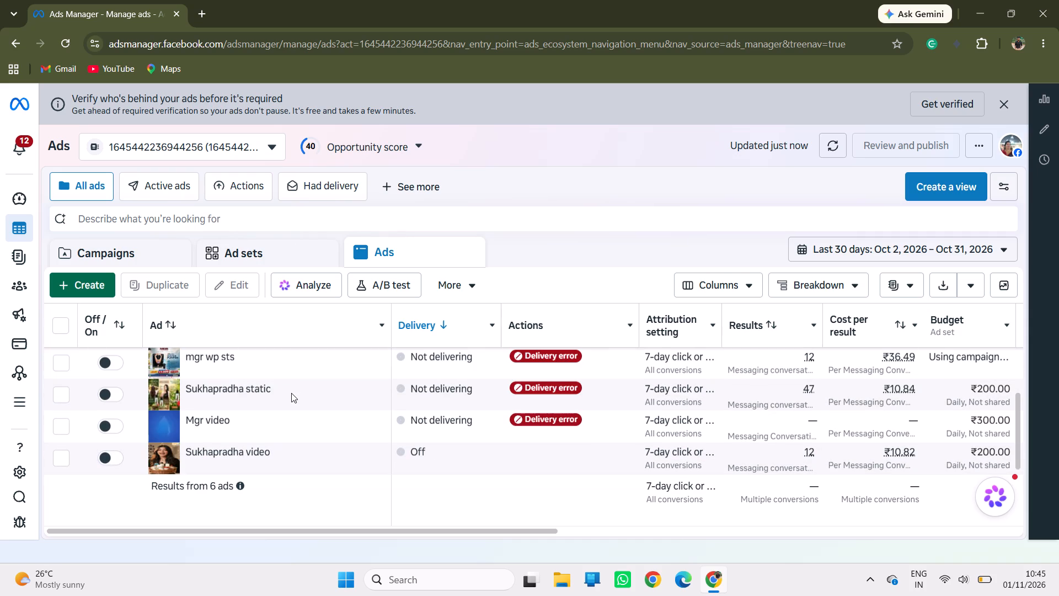
pyautogui.scroll(2, 291, 393)
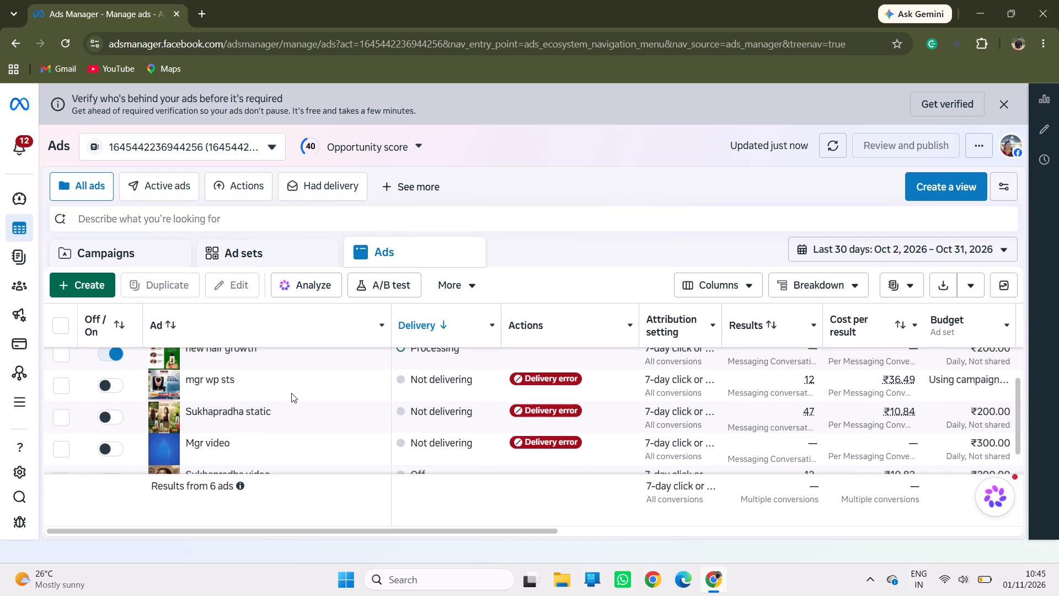
pyautogui.scroll(2, 291, 393)
pyautogui.scroll(-1, 291, 393)
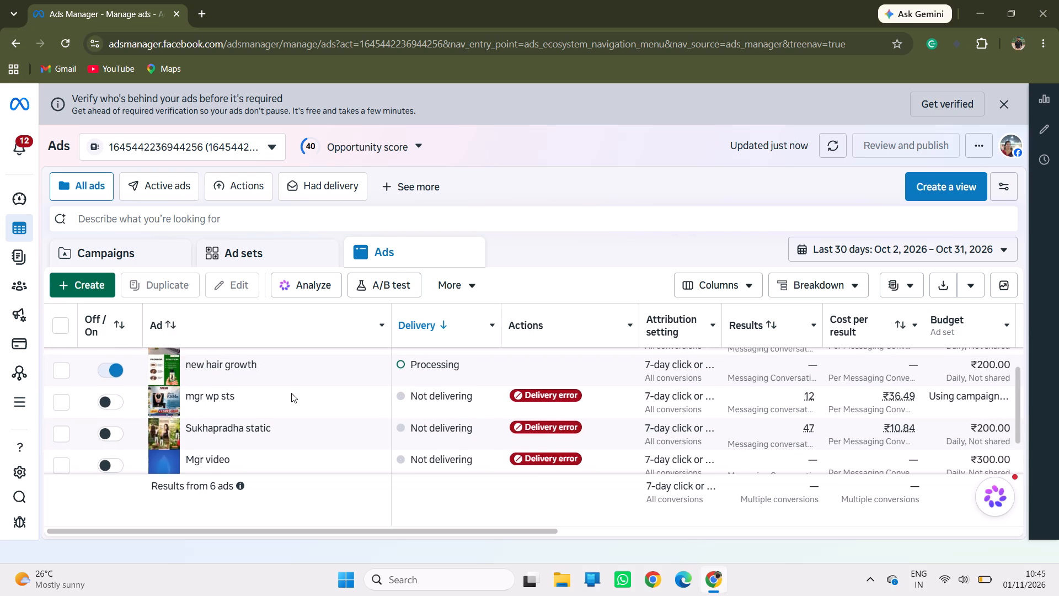
pyautogui.scroll(3, 291, 393)
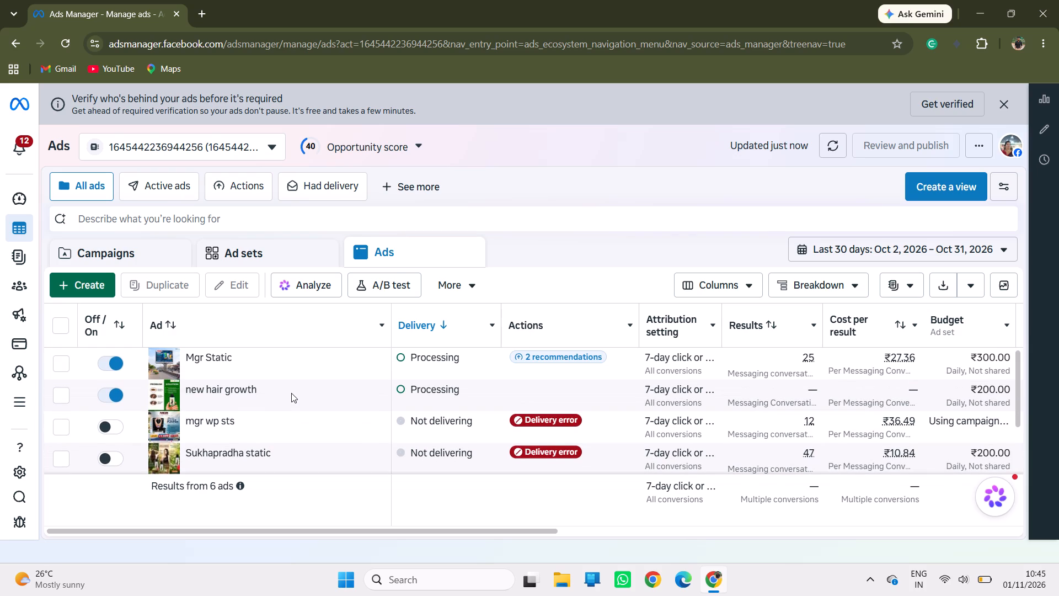
# Check the ad sets' delivery status and flagged errors, and compare them with each ad's delivery through the end of the ads list.
pyautogui.scroll(7, 291, 393)
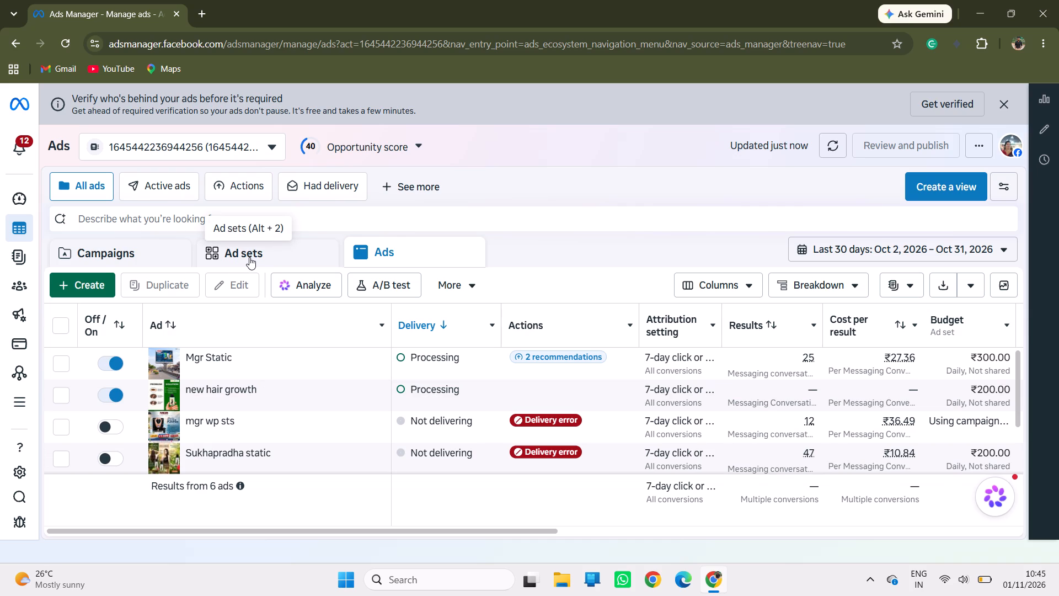
pyautogui.click(249, 257)
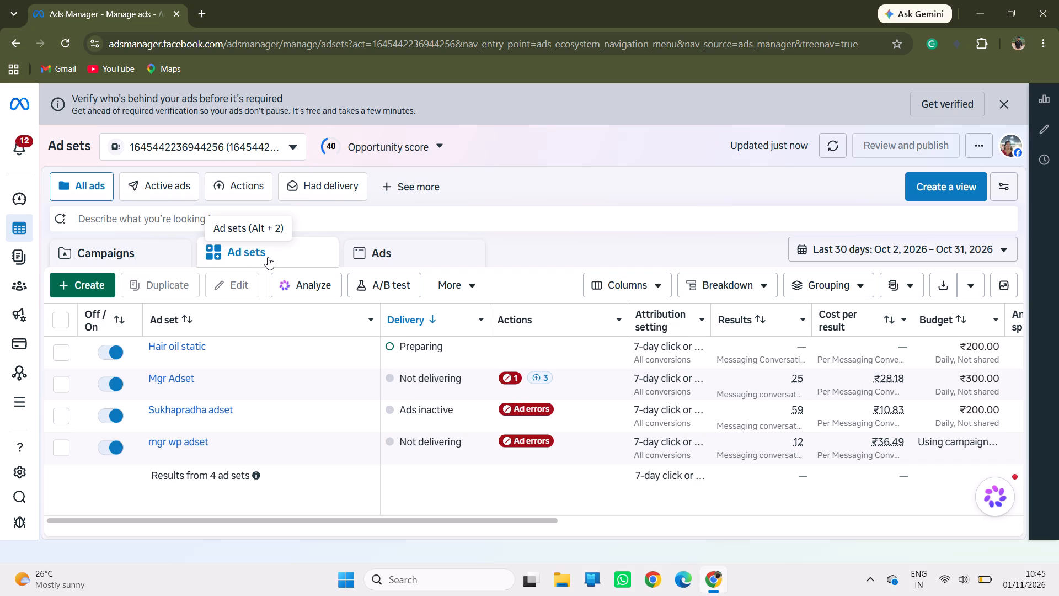
pyautogui.click(384, 250)
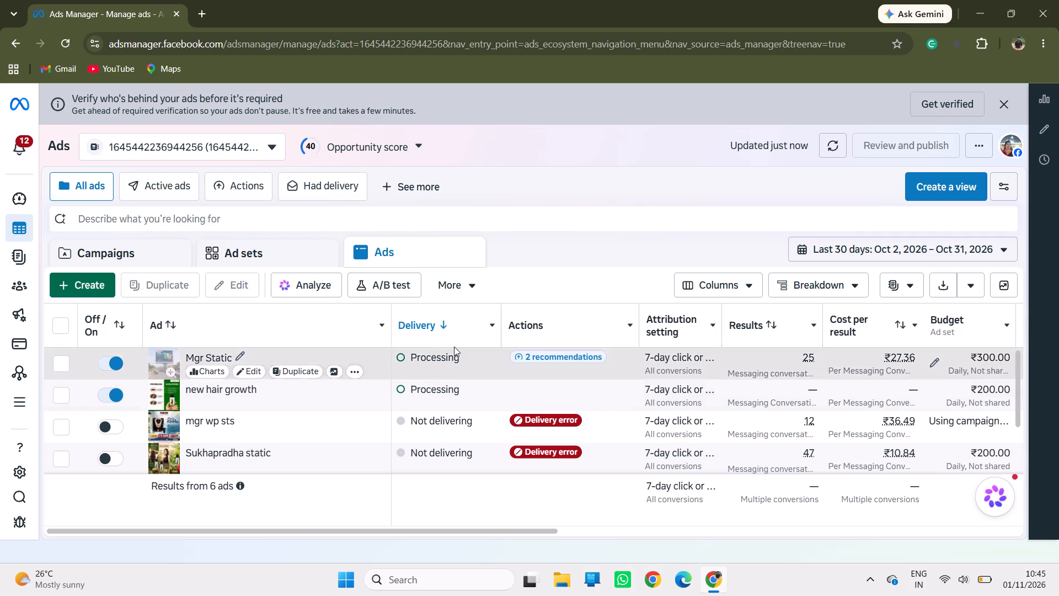
pyautogui.scroll(-1, 377, 441)
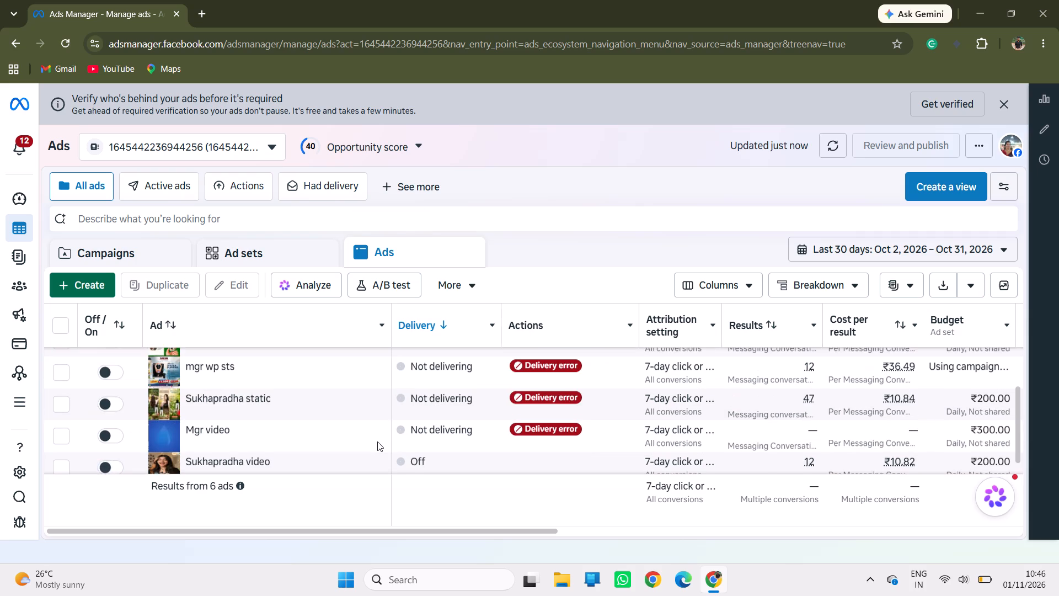
pyautogui.scroll(-1, 377, 441)
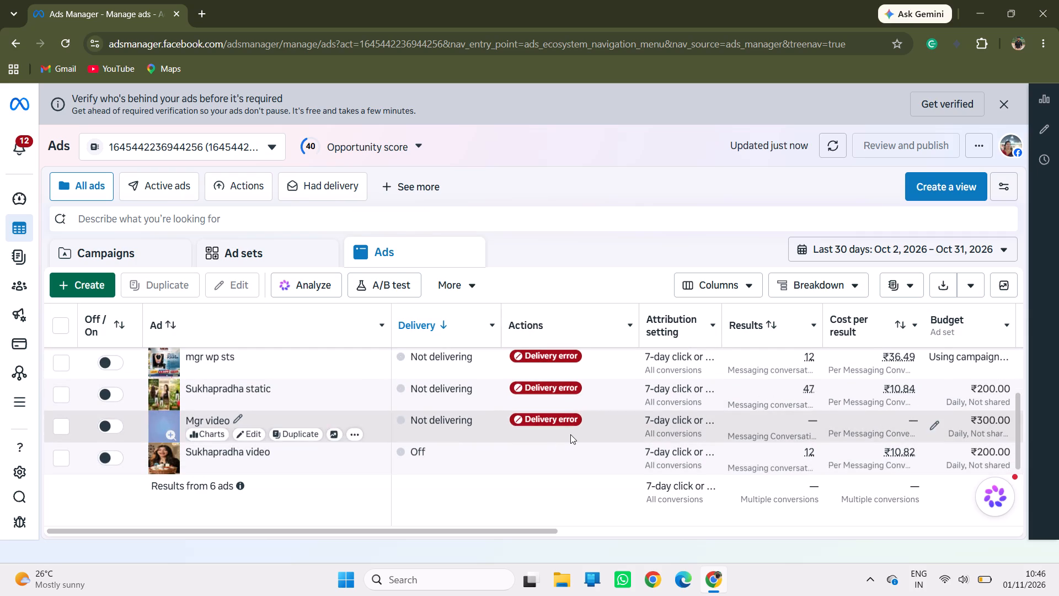
# Examine the ads' further columns, from amount spent, impressions and reach to bid strategy, last significant edit, rankings and ad set name.
pyautogui.hscroll(-5, 570, 434)
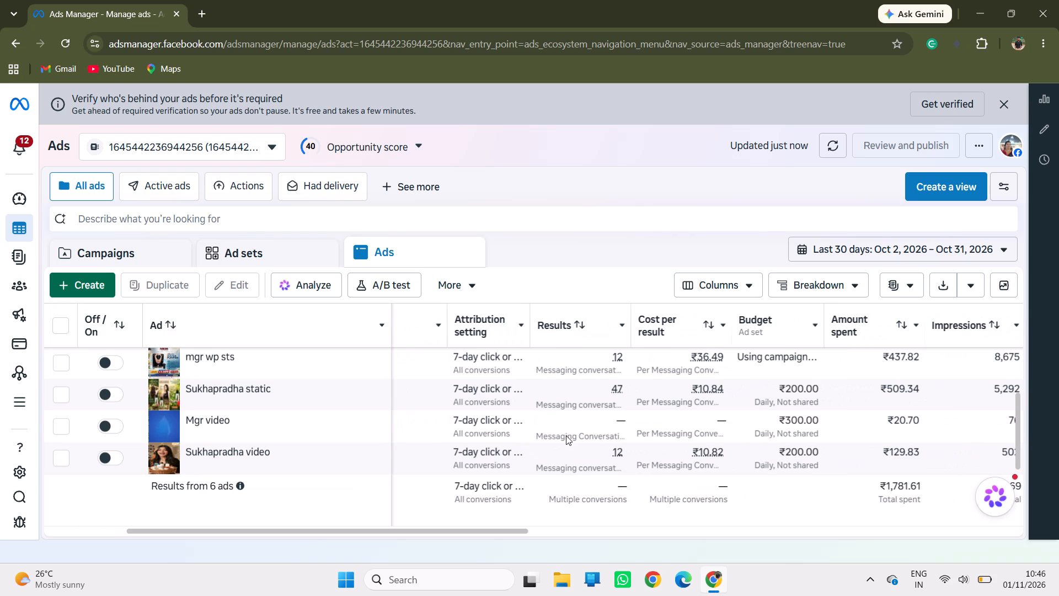
pyautogui.hscroll(-3, 566, 435)
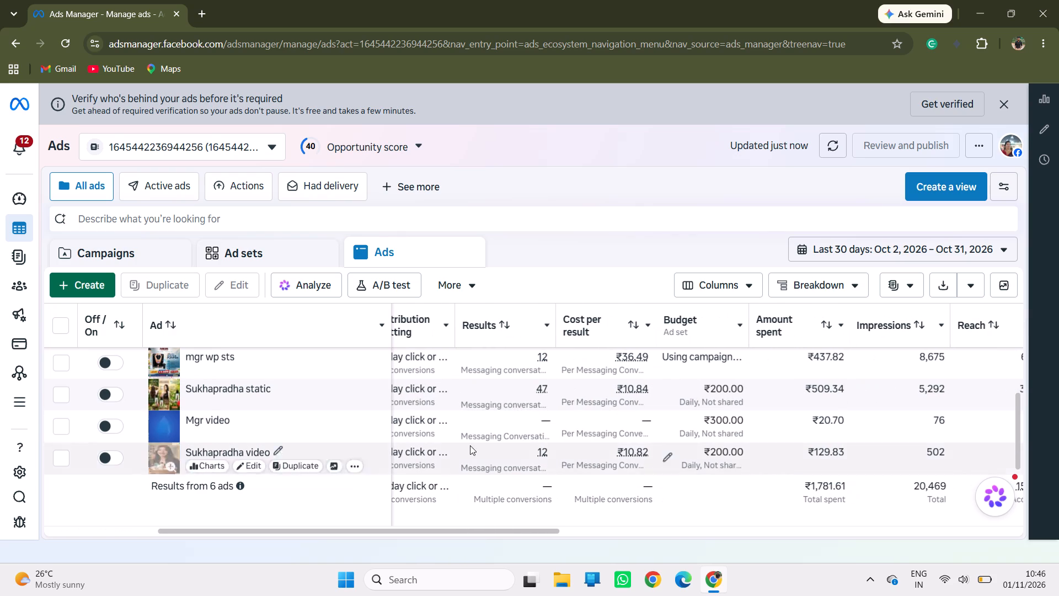
pyautogui.hscroll(-5, 570, 430)
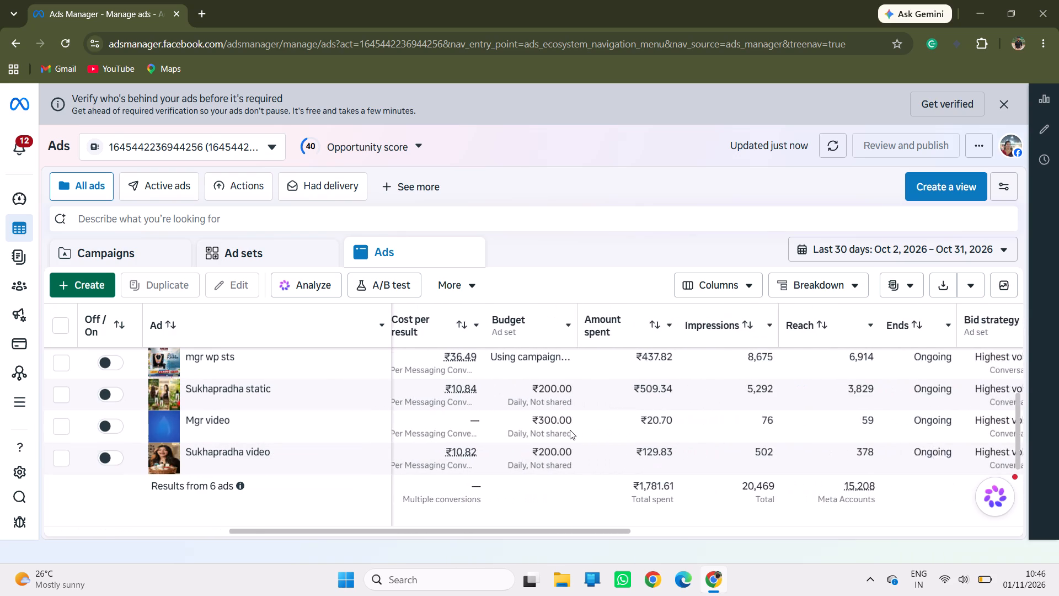
pyautogui.hscroll(-3, 570, 430)
pyautogui.hscroll(1, 570, 430)
pyautogui.hscroll(-1, 570, 430)
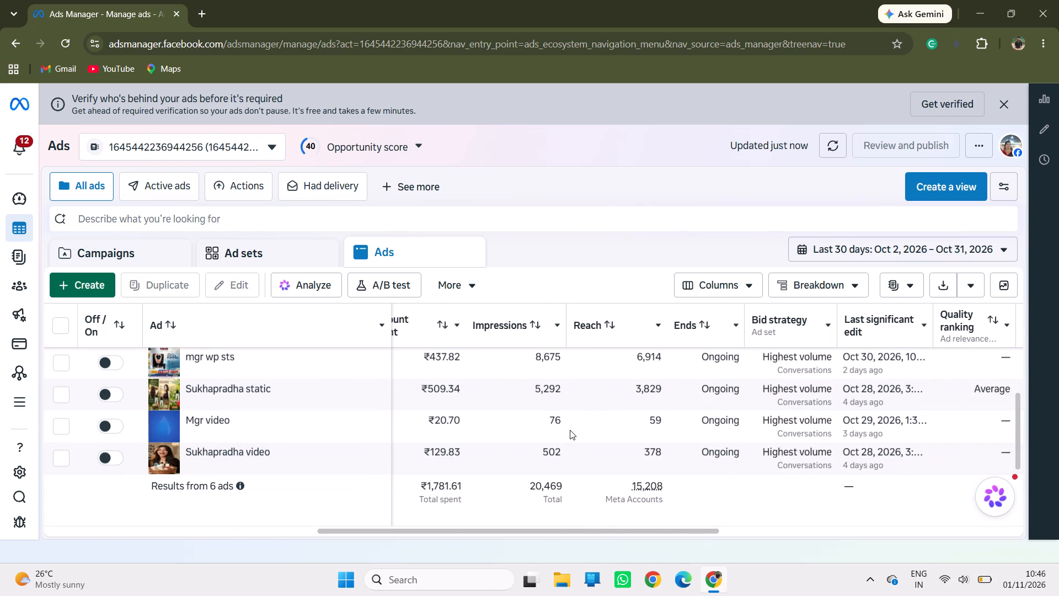
pyautogui.hscroll(-10, 570, 430)
pyautogui.hscroll(3, 570, 430)
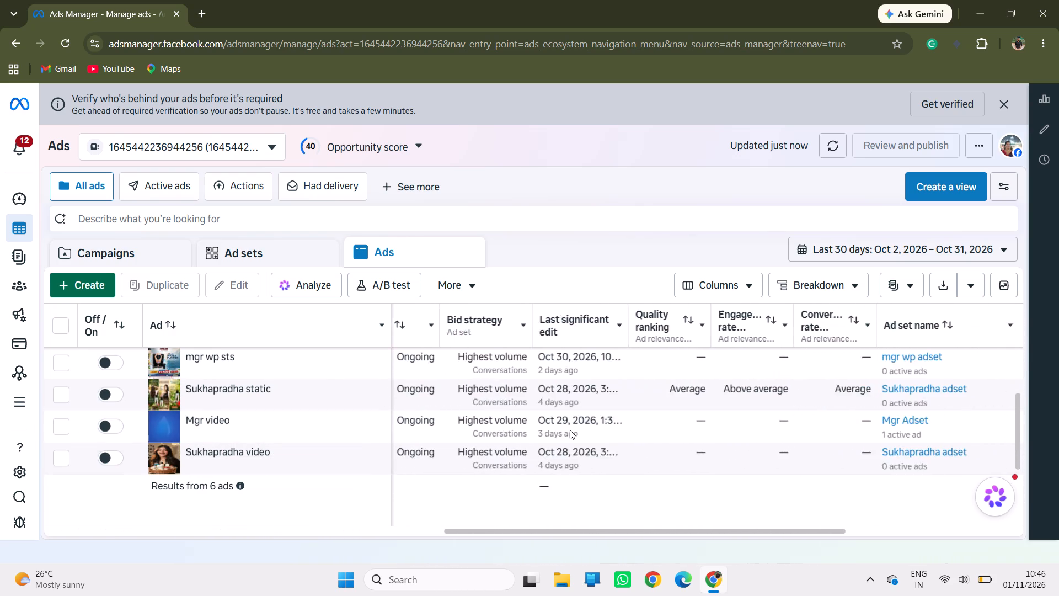
pyautogui.hscroll(11, 570, 430)
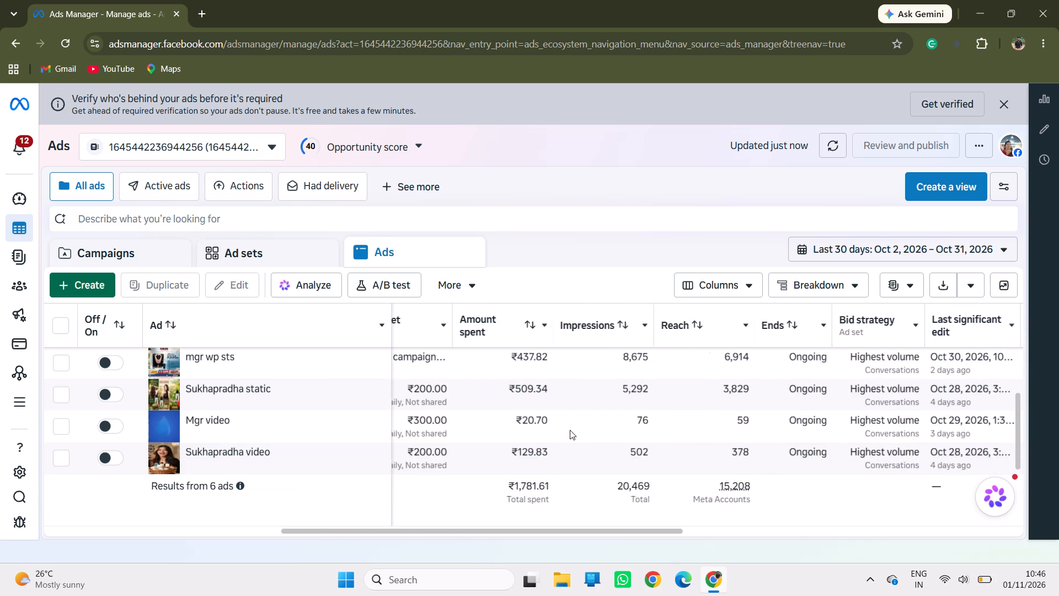
pyautogui.hscroll(10, 570, 430)
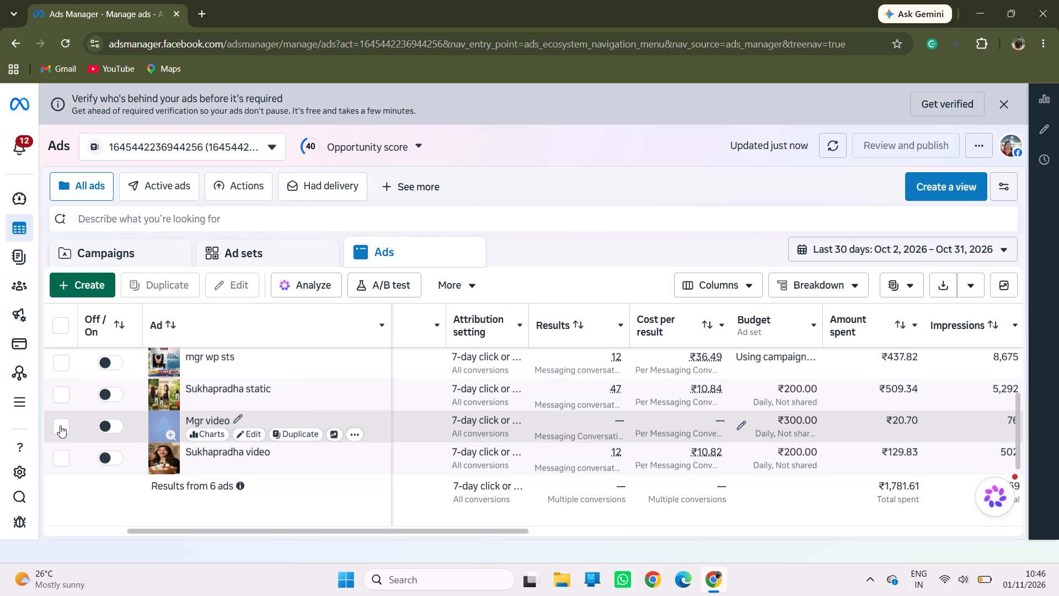
pyautogui.hscroll(2, 552, 455)
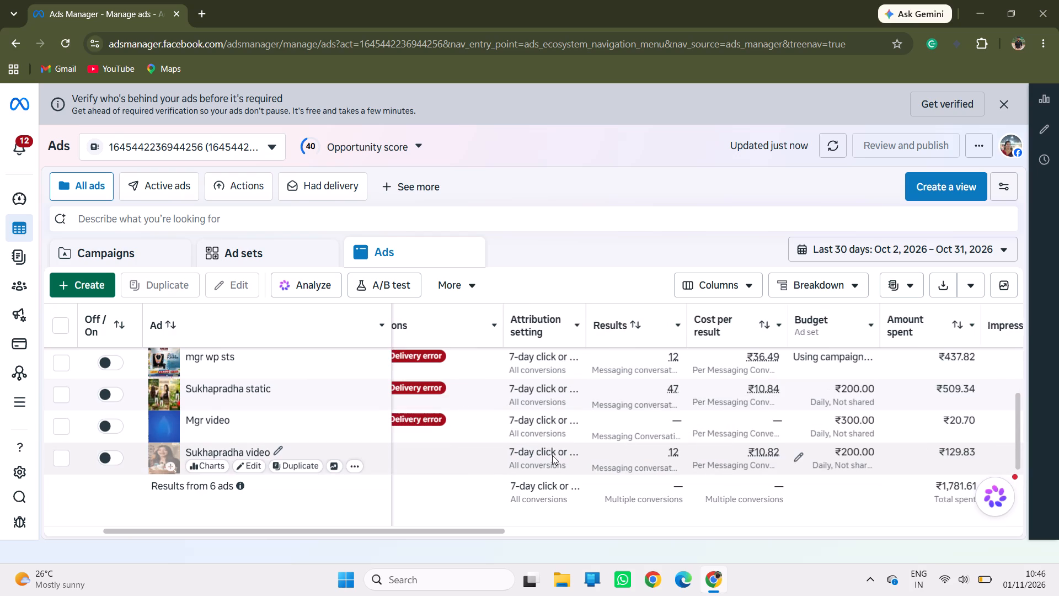
pyautogui.hscroll(10, 552, 455)
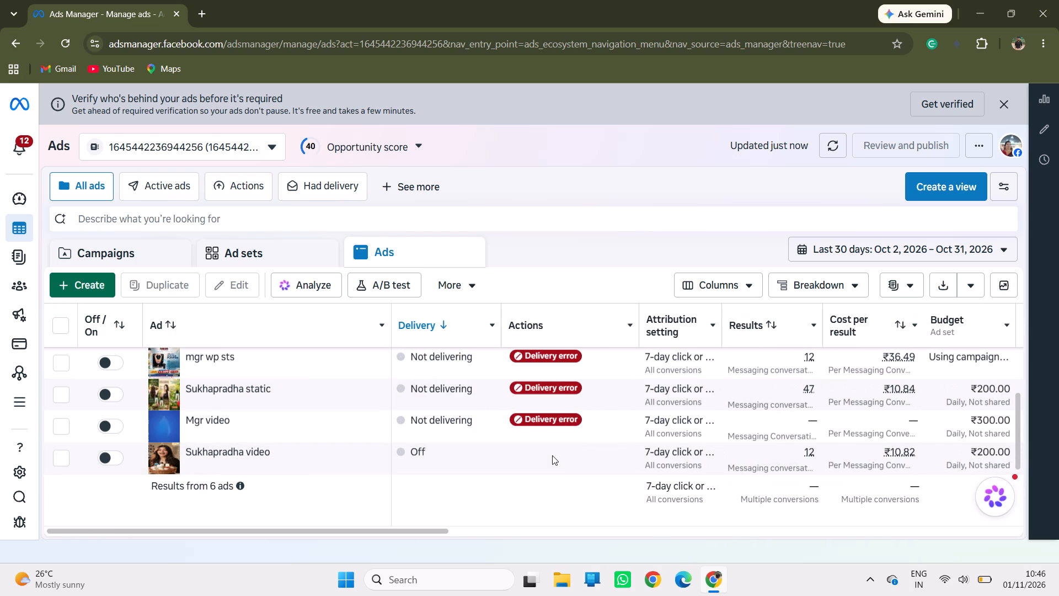
pyautogui.hscroll(4, 552, 455)
# Recheck the ad sets' delivery and all ads' on/off states and delivery errors, including the Mgr video ad, leaving no ad selected.
pyautogui.scroll(6, 516, 450)
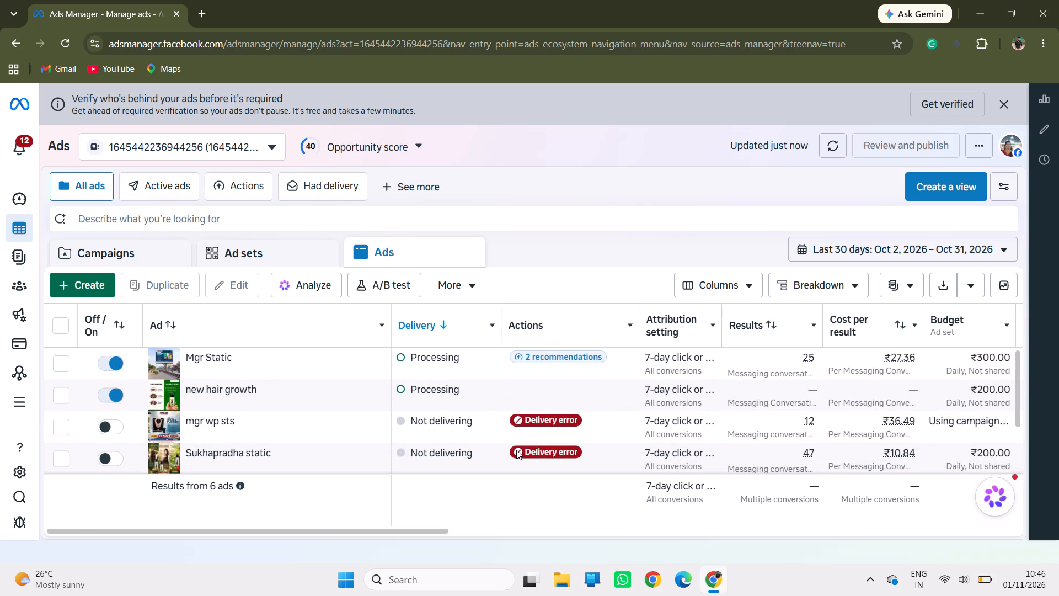
pyautogui.scroll(10, 516, 450)
pyautogui.click(240, 261)
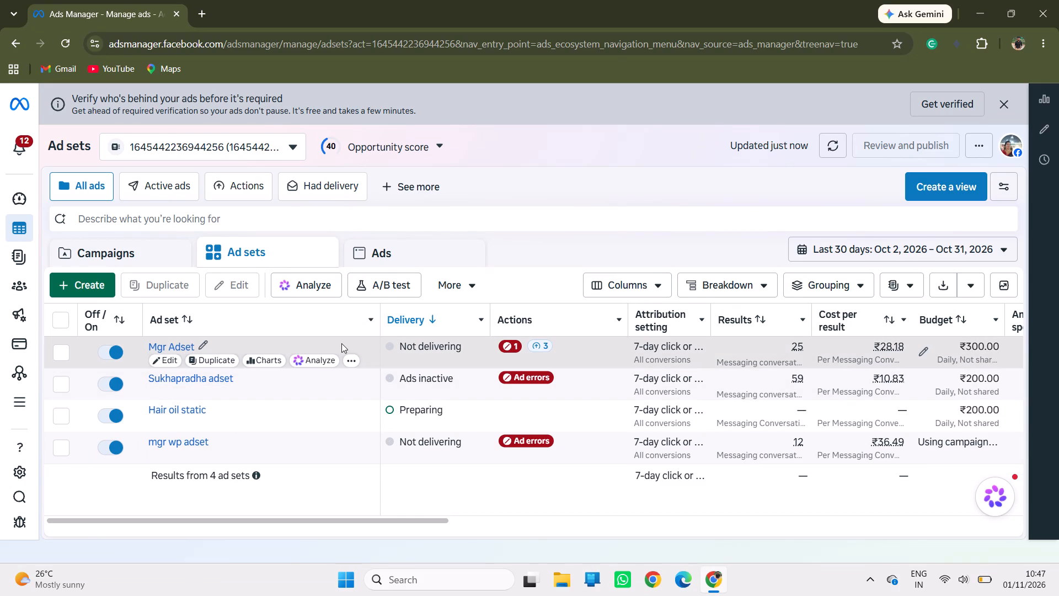
pyautogui.click(403, 244)
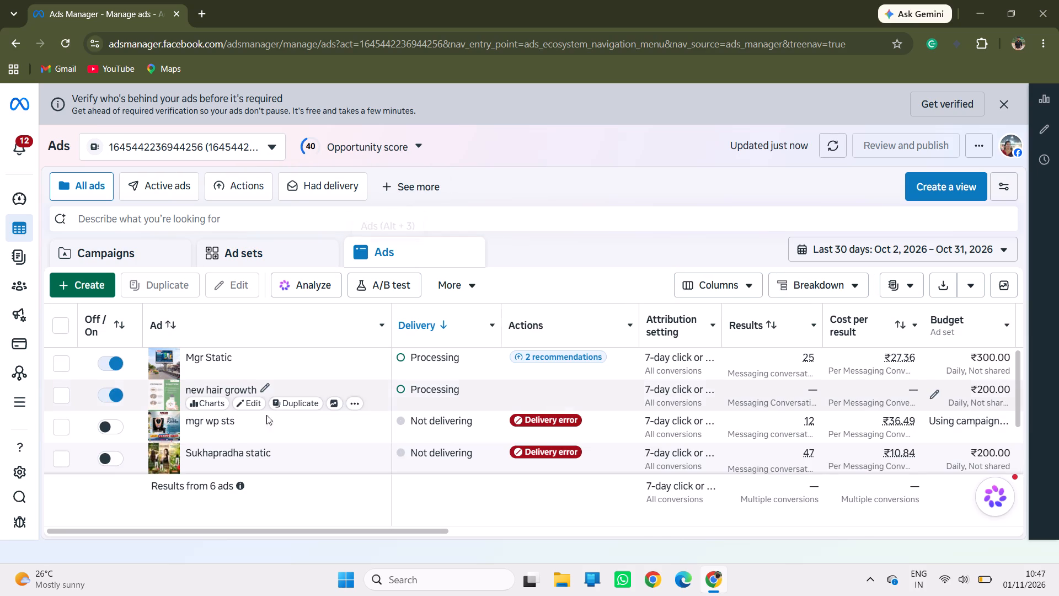
pyautogui.scroll(-1, 205, 423)
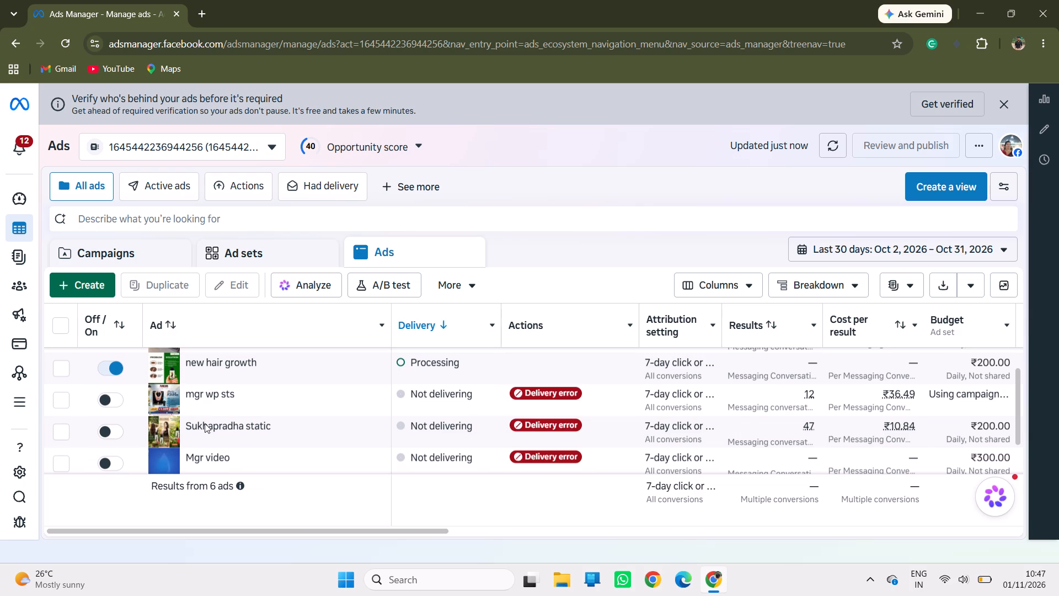
pyautogui.scroll(5, 205, 423)
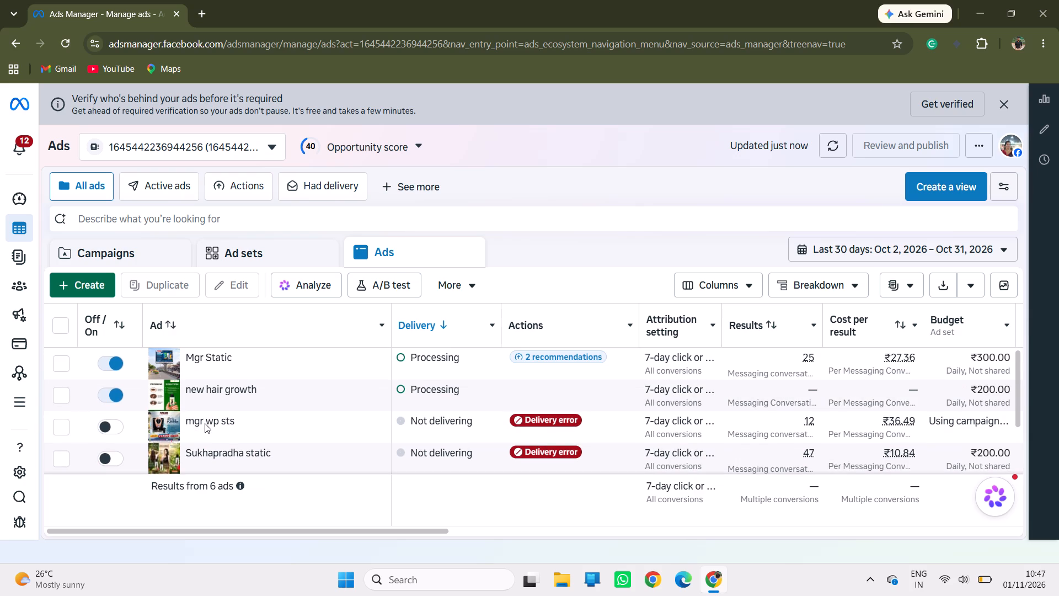
pyautogui.scroll(6, 205, 423)
pyautogui.scroll(-2, 205, 423)
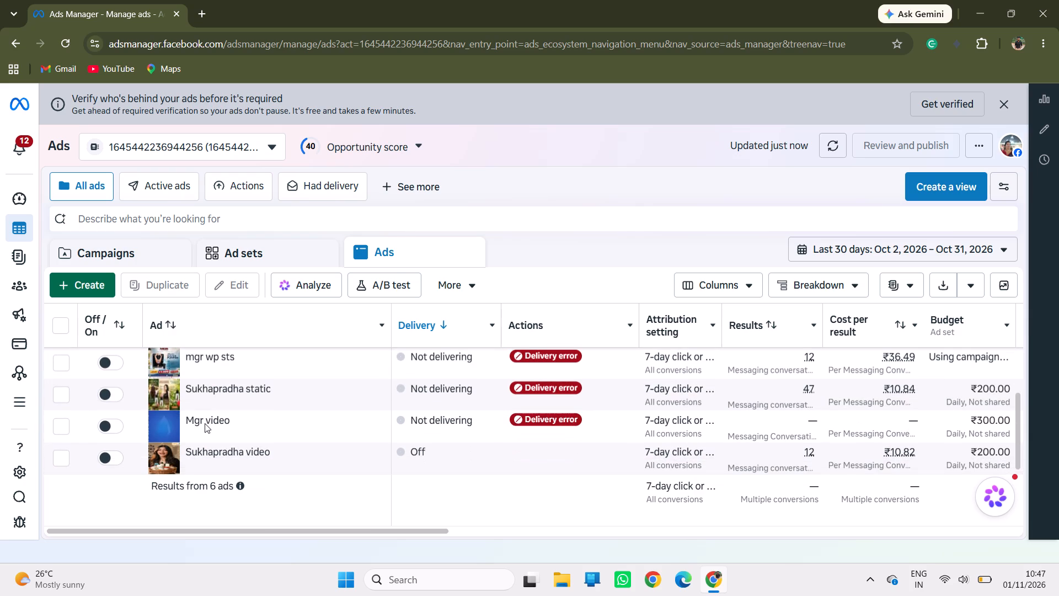
pyautogui.click(205, 423)
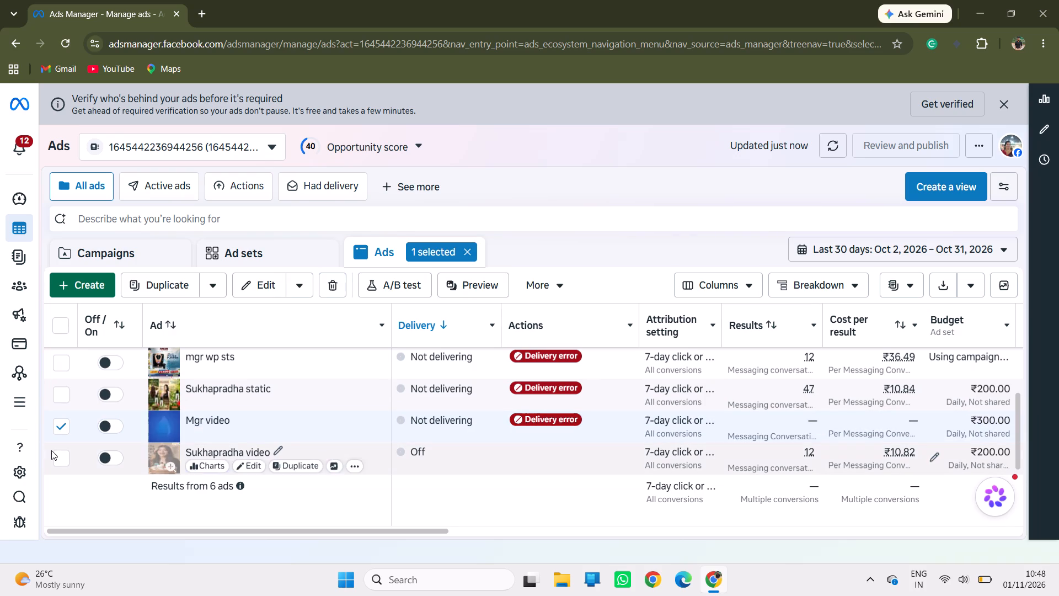
pyautogui.click(62, 429)
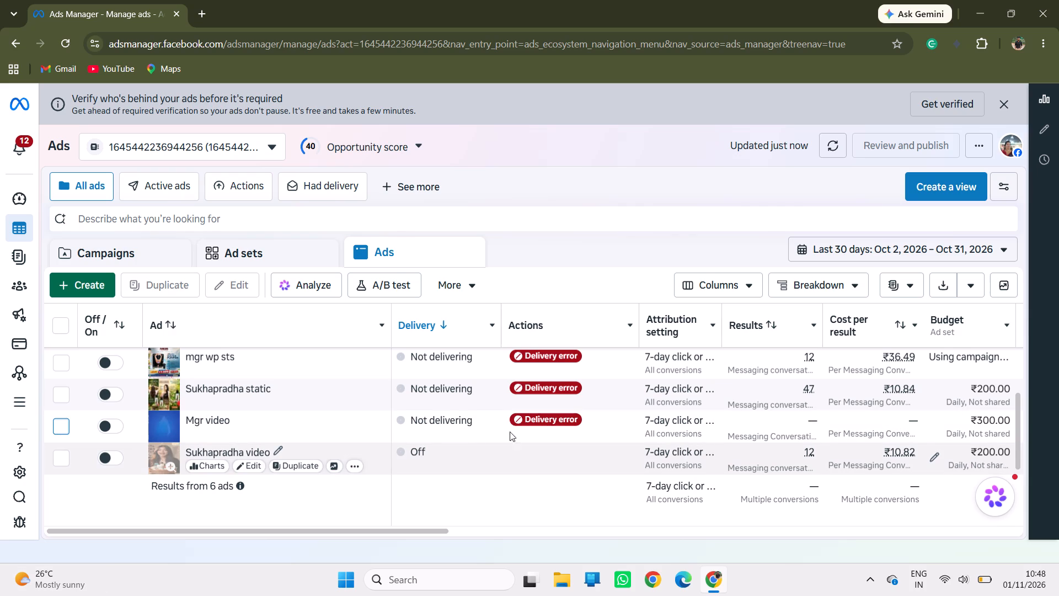
pyautogui.scroll(6, 544, 423)
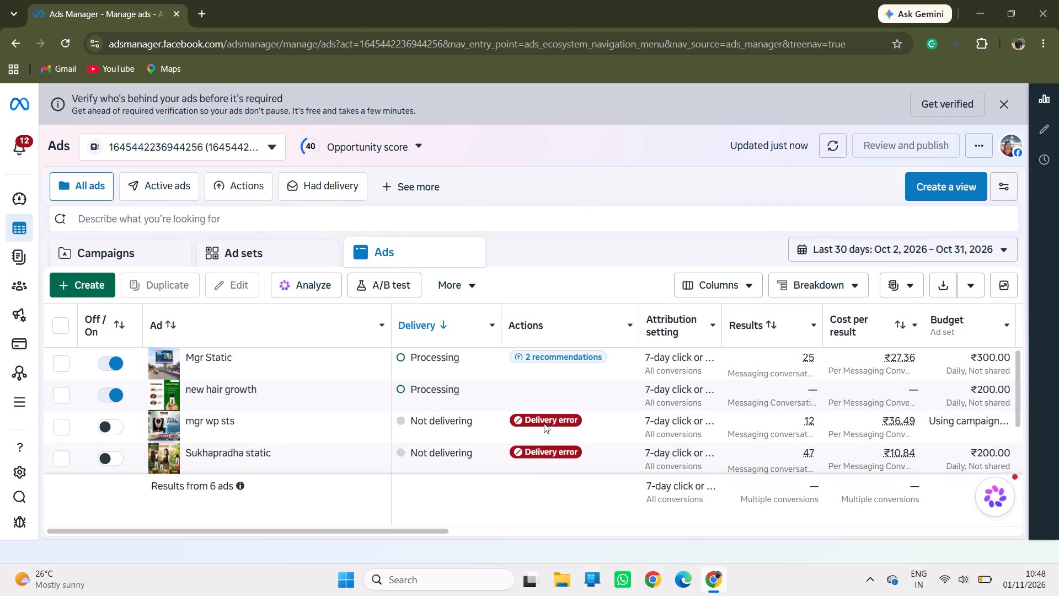
pyautogui.scroll(1, 544, 423)
# Review the delivery status and flagged actions across all campaigns, ad sets and ads once more.
pyautogui.click(131, 255)
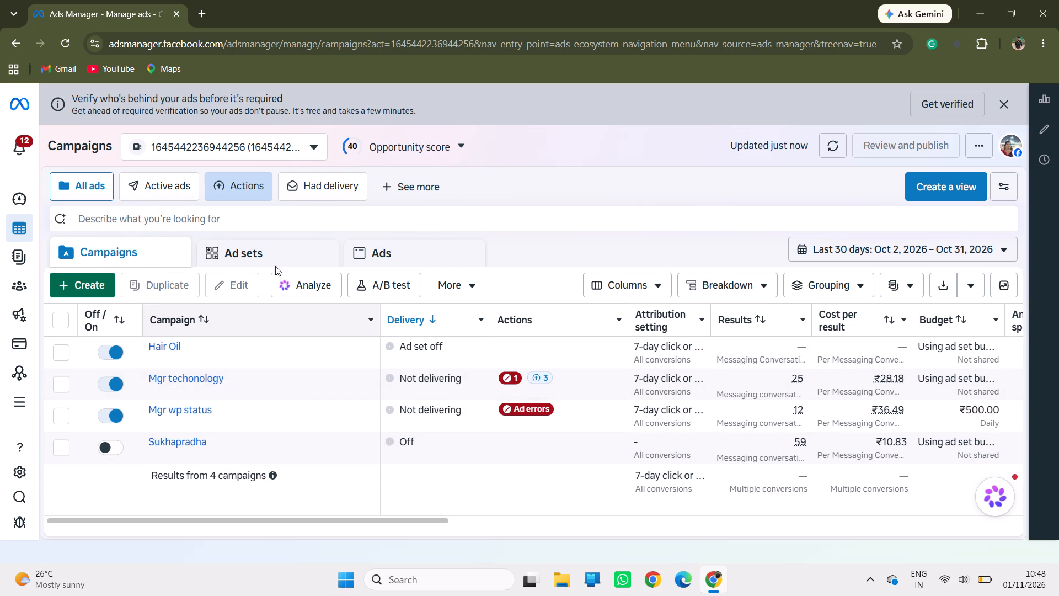
pyautogui.click(282, 249)
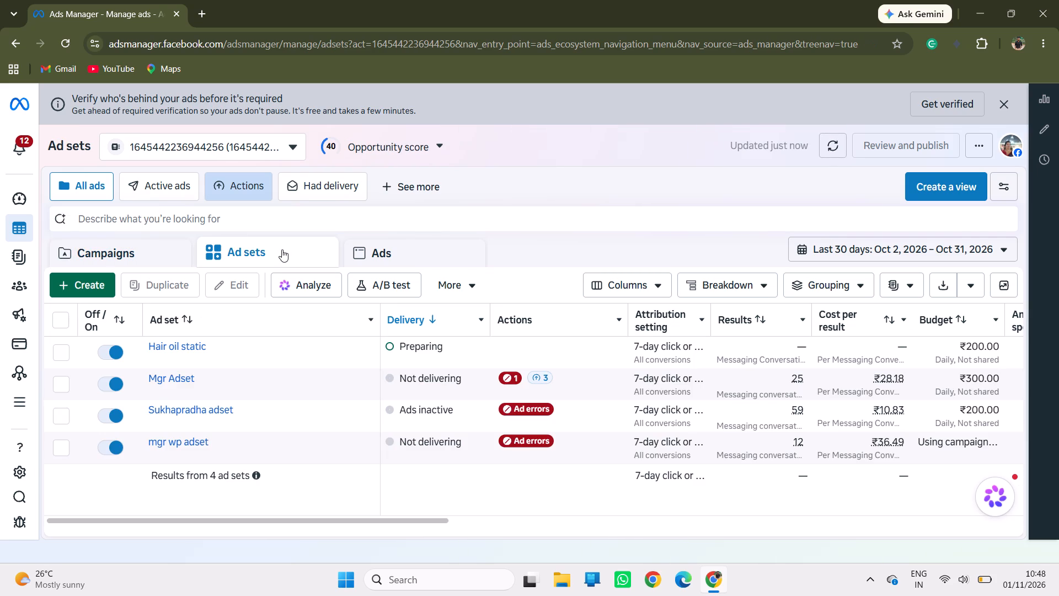
pyautogui.click(389, 256)
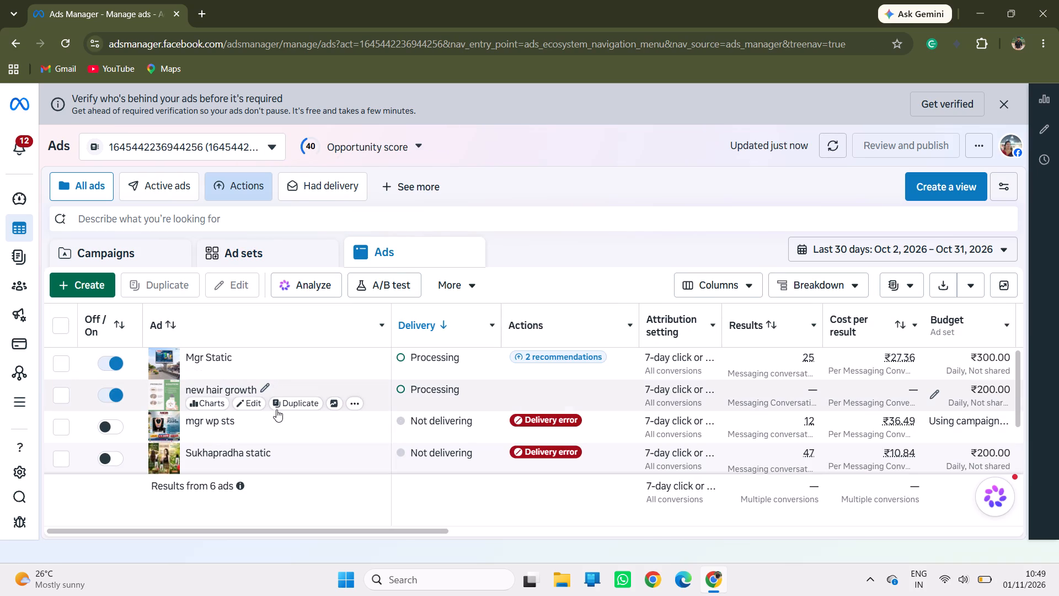
pyautogui.scroll(-3, 276, 409)
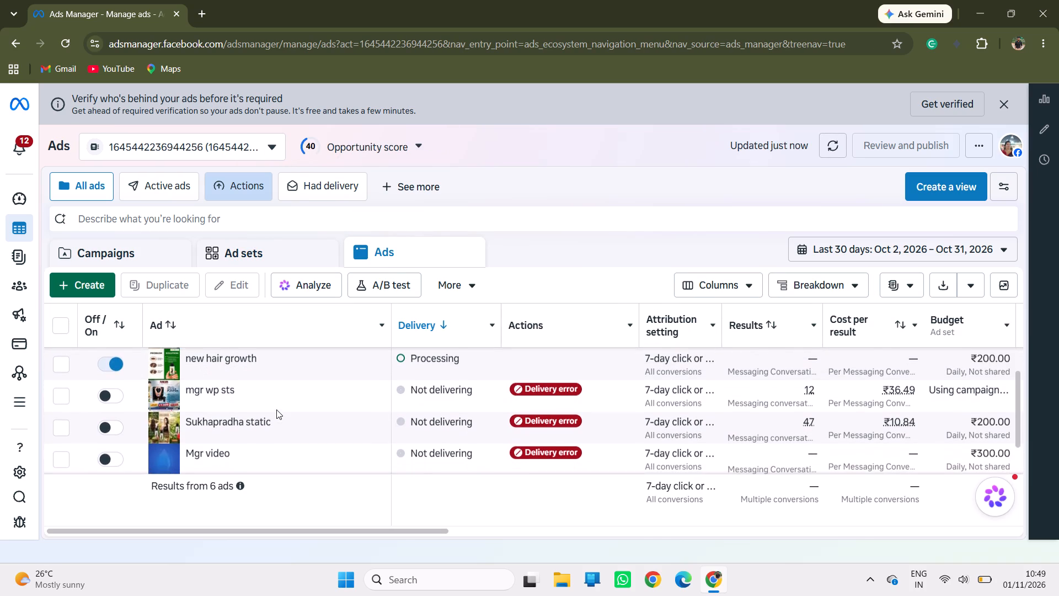
pyautogui.scroll(-5, 276, 409)
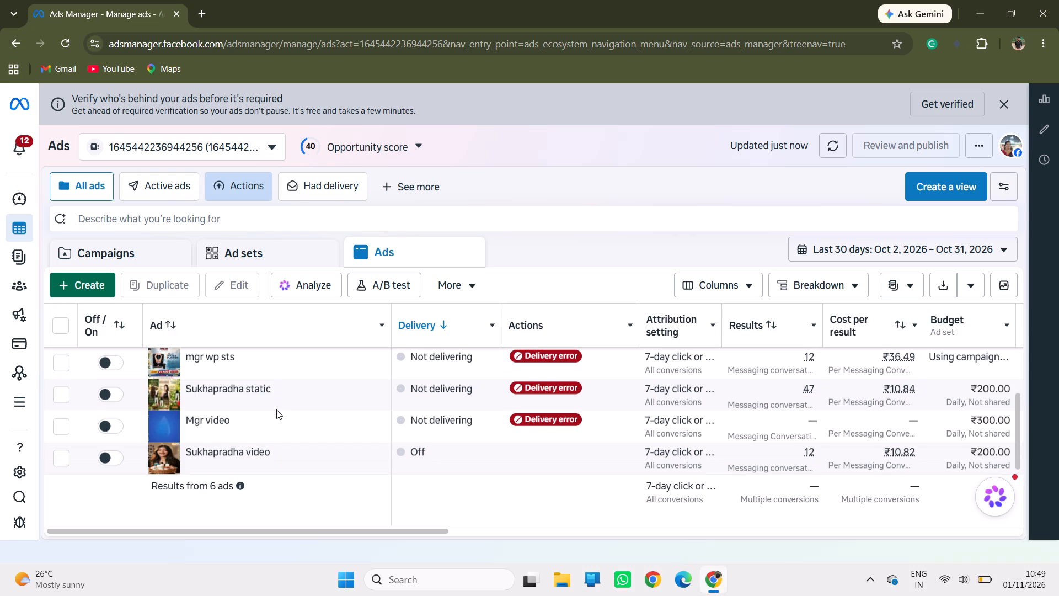
pyautogui.scroll(-2, 276, 409)
pyautogui.scroll(2, 276, 409)
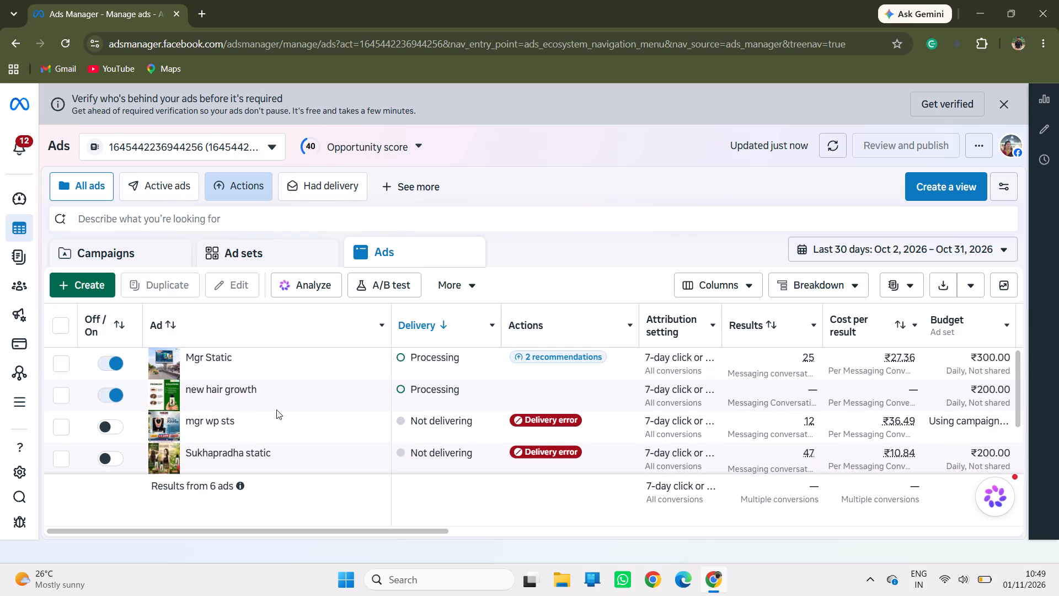
pyautogui.scroll(7, 276, 409)
pyautogui.click(371, 249)
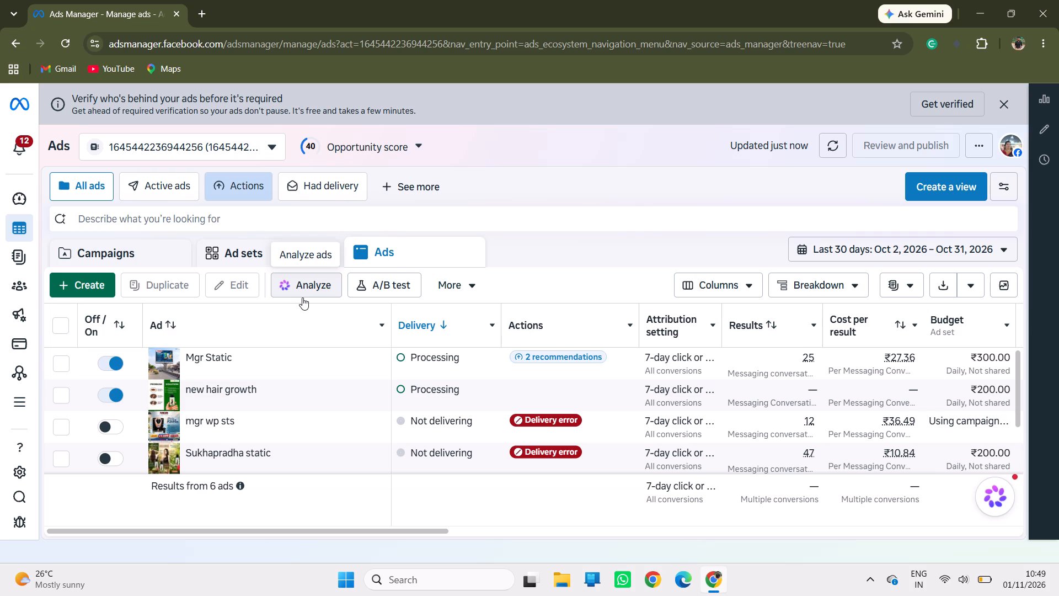
# Recheck the on/off state, delivery status and flagged actions of every ad, from Mgr Static to Sukhapradha video.
pyautogui.scroll(-2, 287, 355)
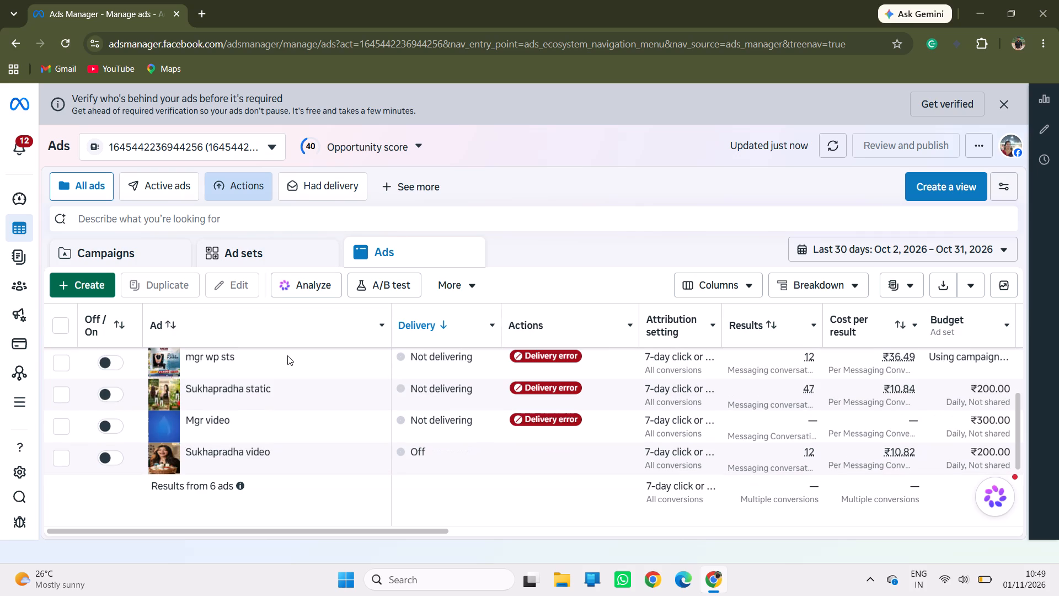
pyautogui.scroll(1, 287, 355)
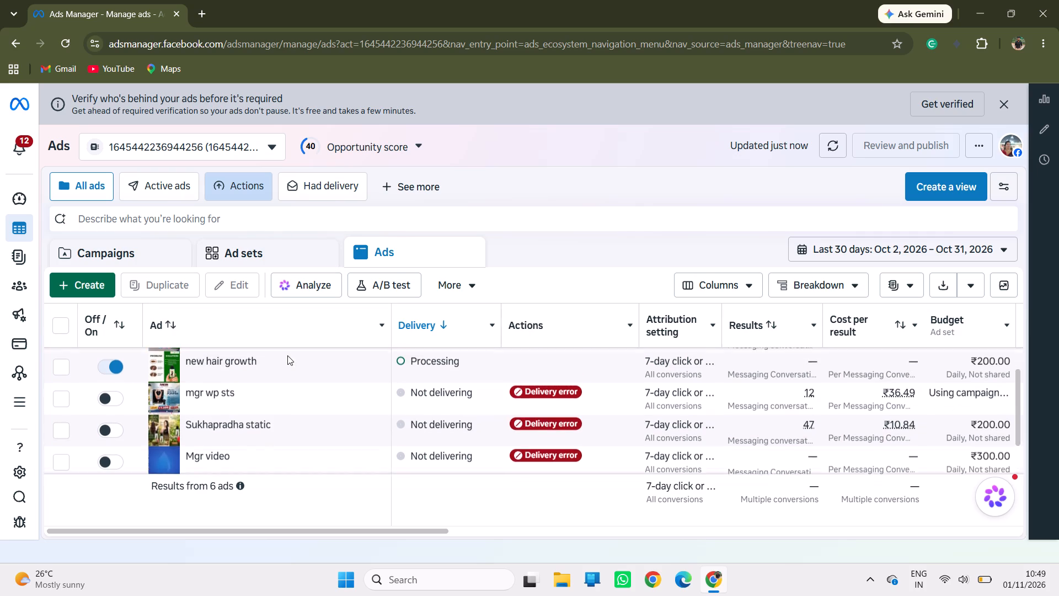
pyautogui.scroll(1, 287, 355)
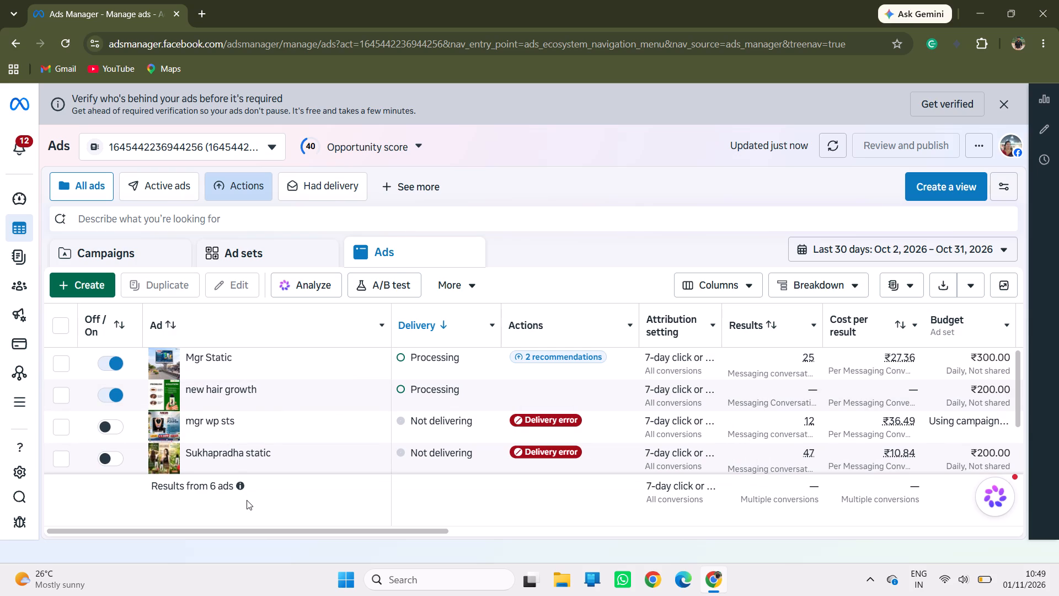
pyautogui.click(274, 510)
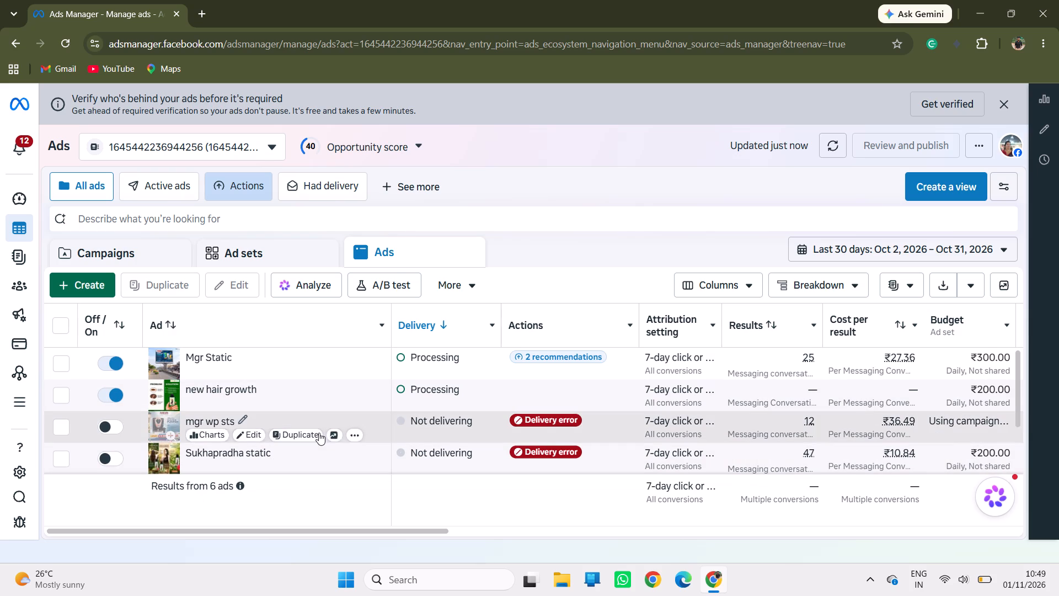
pyautogui.scroll(-2, 319, 433)
pyautogui.scroll(1, 319, 433)
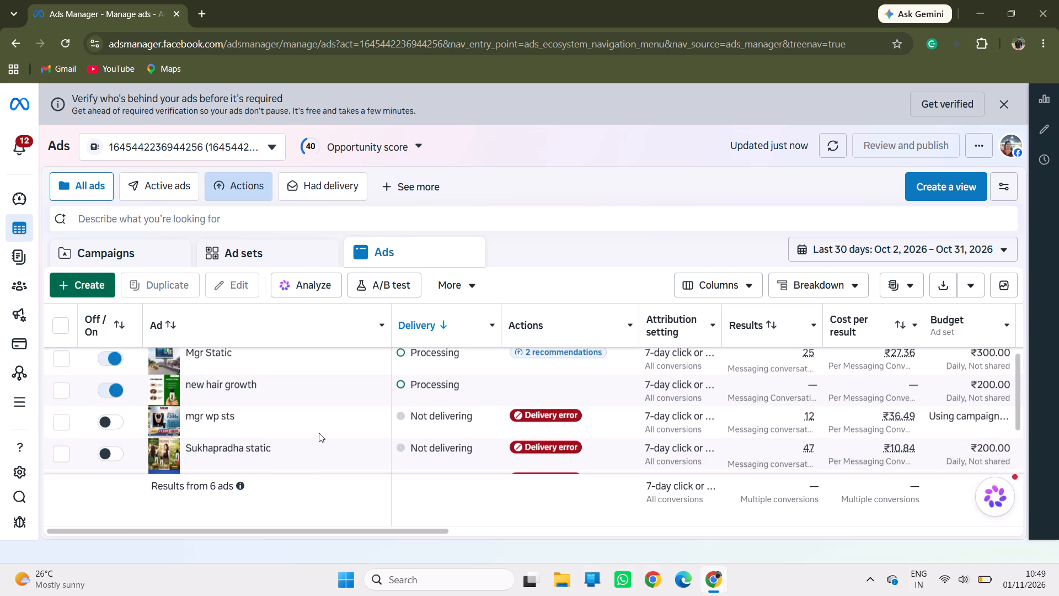
pyautogui.scroll(-10, 319, 433)
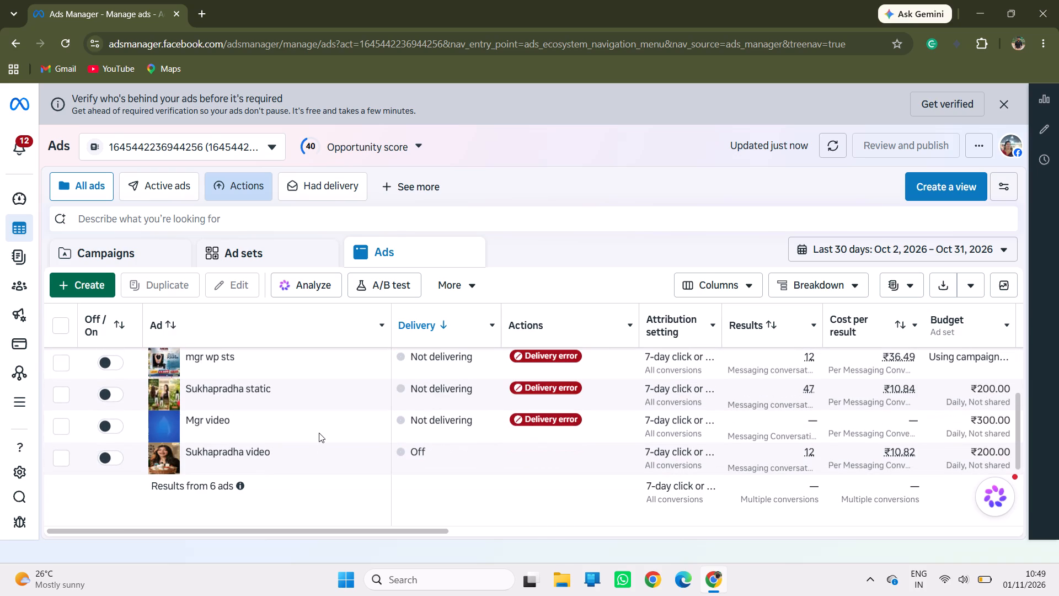
pyautogui.scroll(-1, 319, 433)
pyautogui.scroll(1, 319, 433)
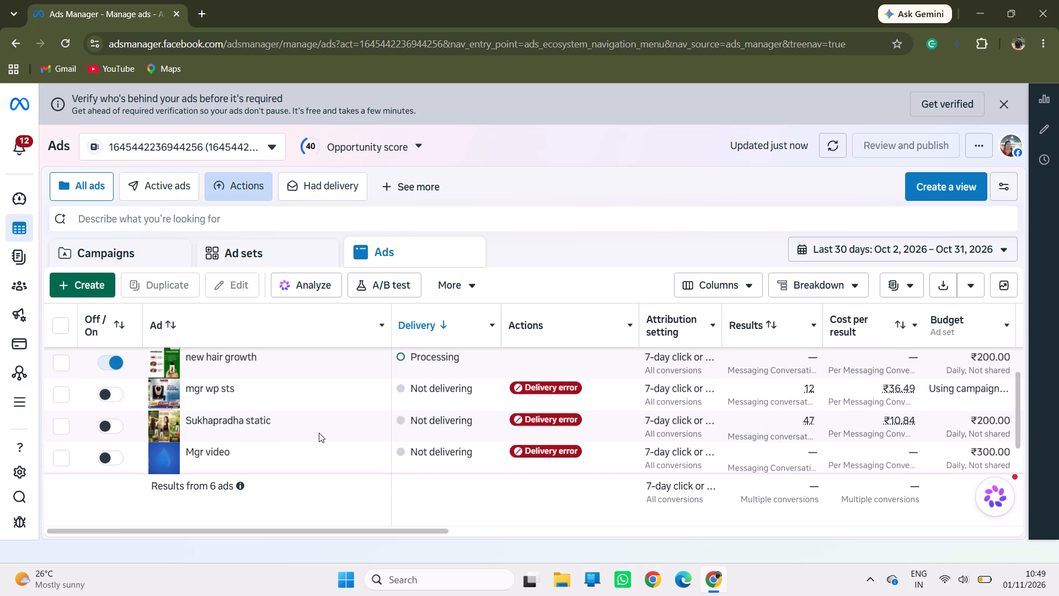
pyautogui.scroll(-5, 319, 437)
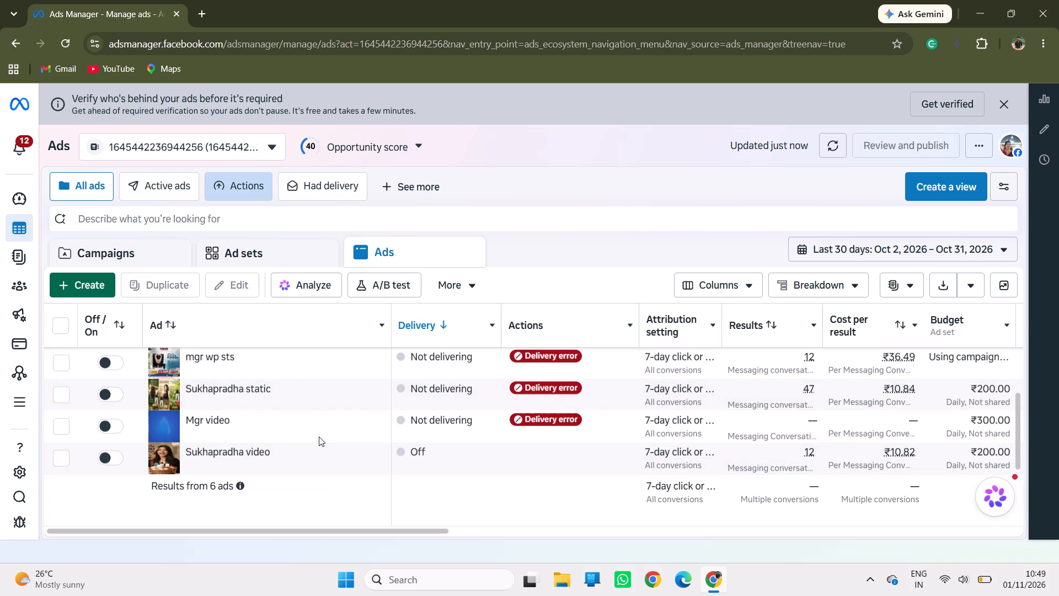
pyautogui.scroll(-3, 319, 437)
pyautogui.scroll(3, 319, 437)
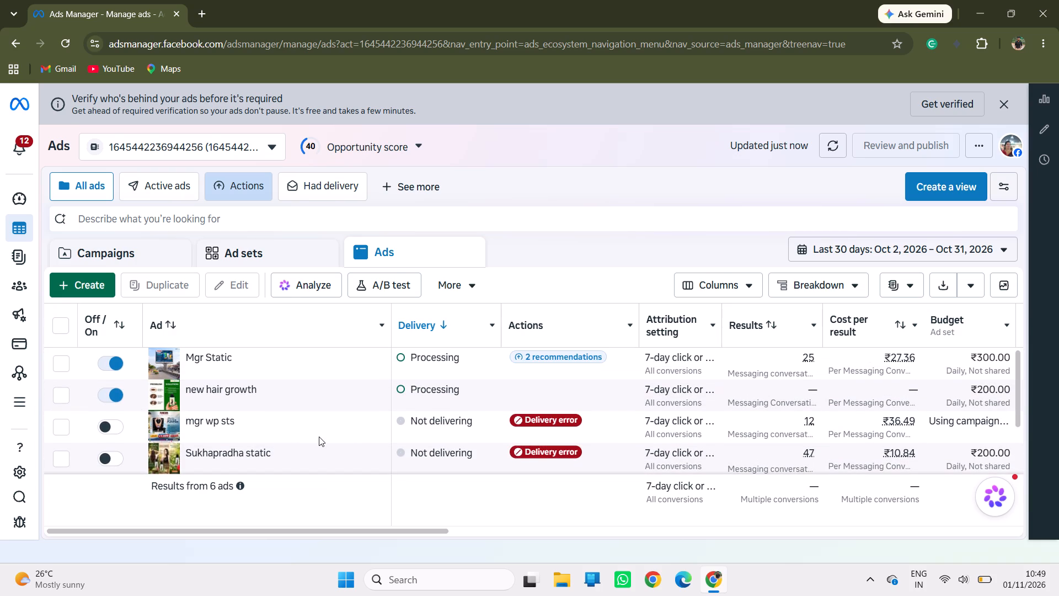
pyautogui.scroll(1, 319, 437)
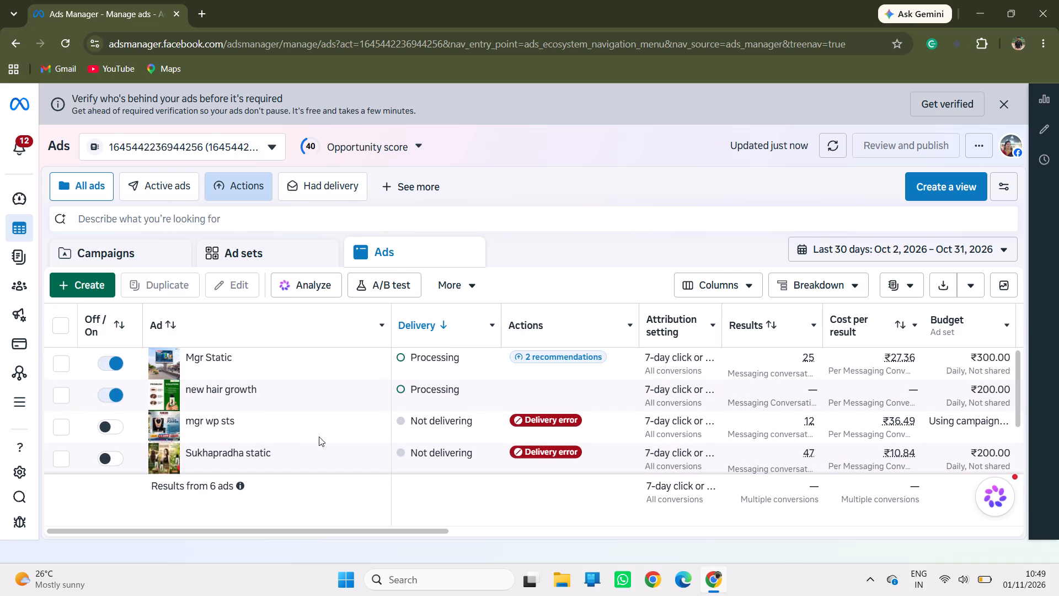
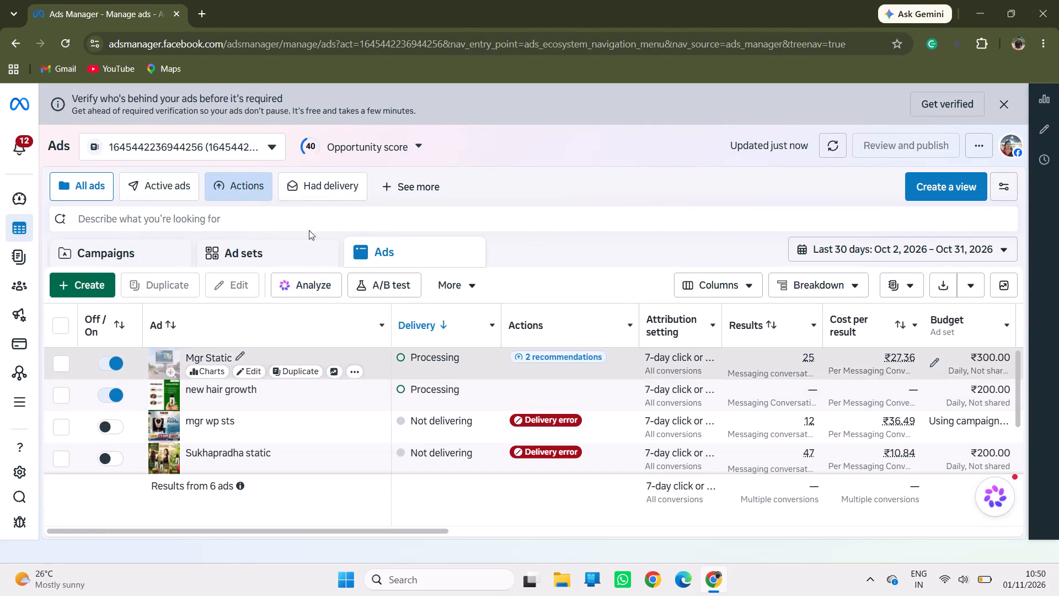
# Examine the ads flagged with errors in the Mgr Adset ad set and clear the two-ad filter from the ad sets list.
pyautogui.click(260, 253)
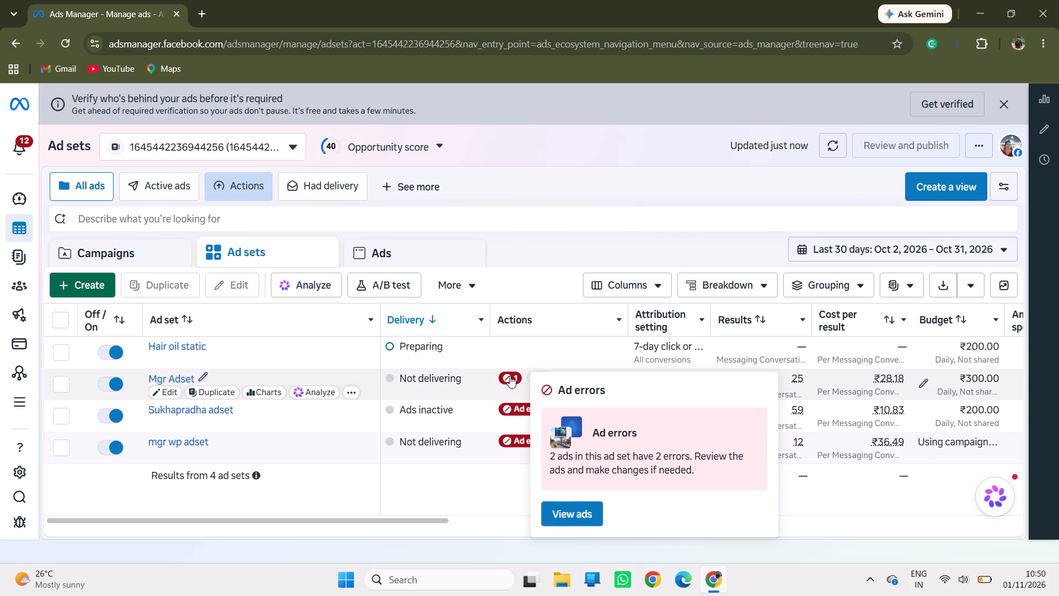
pyautogui.click(562, 516)
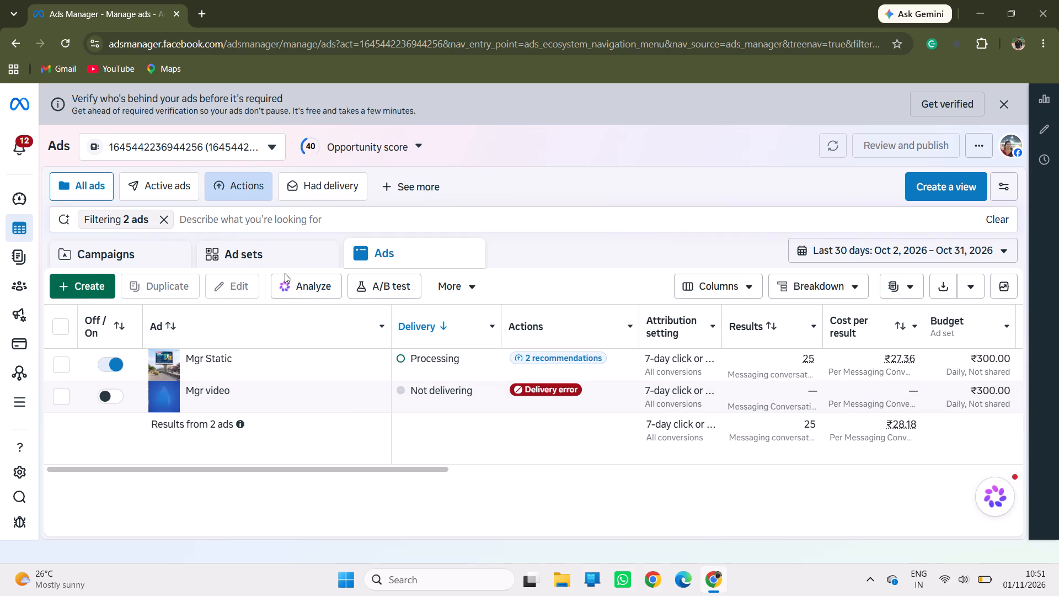
pyautogui.click(249, 257)
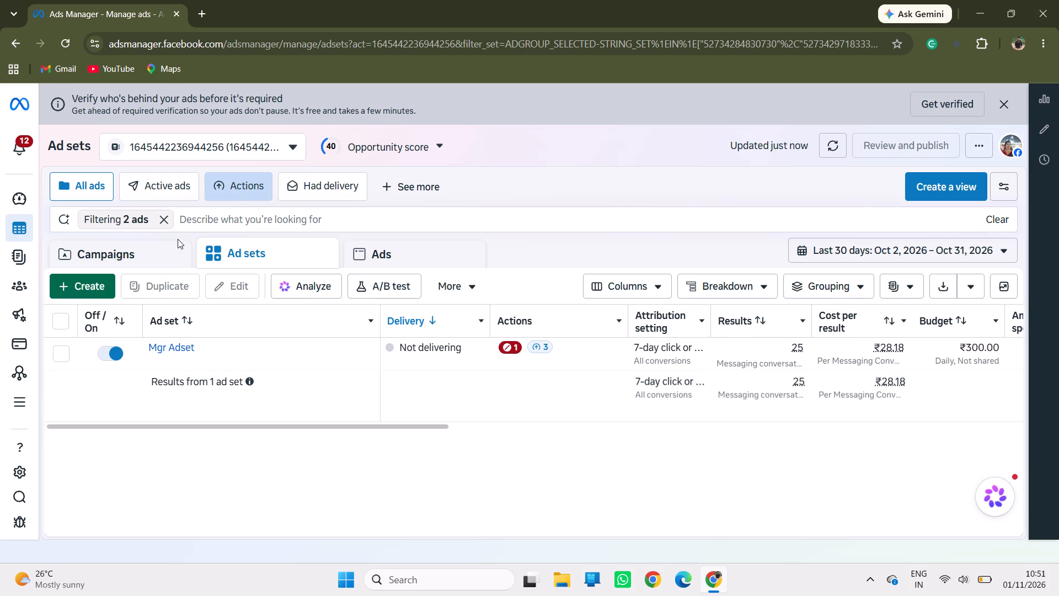
pyautogui.click(168, 228)
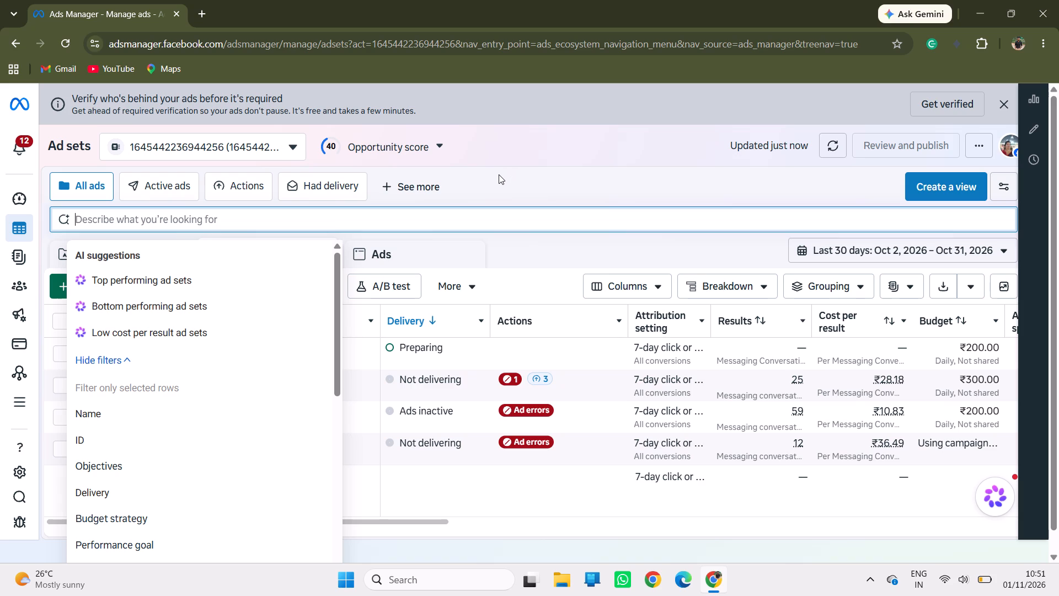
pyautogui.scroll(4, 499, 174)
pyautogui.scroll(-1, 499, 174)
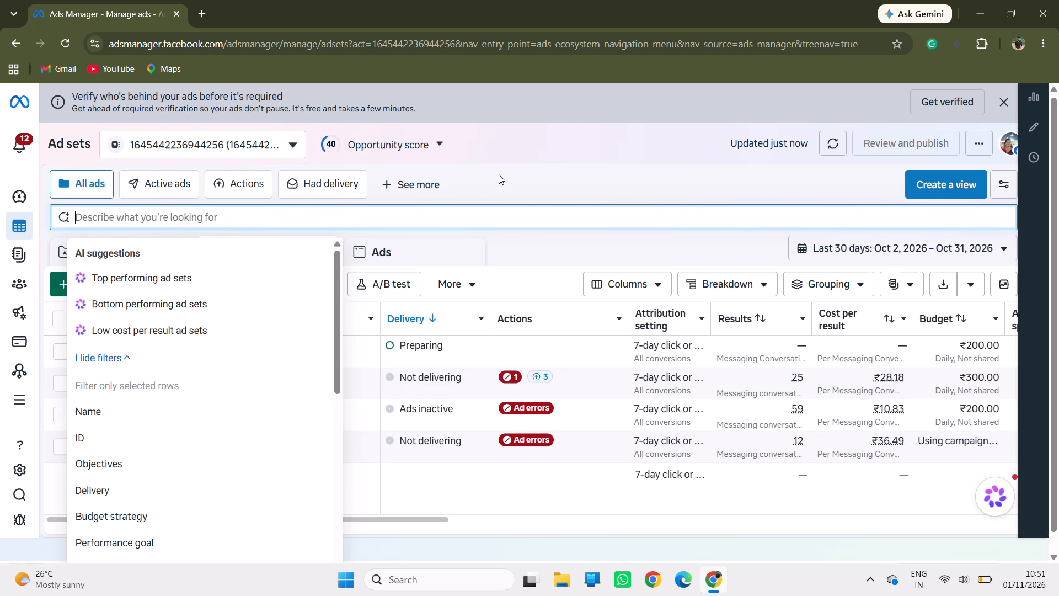
# Close the browser window and shut down the computer.
pyautogui.click(1058, 3)
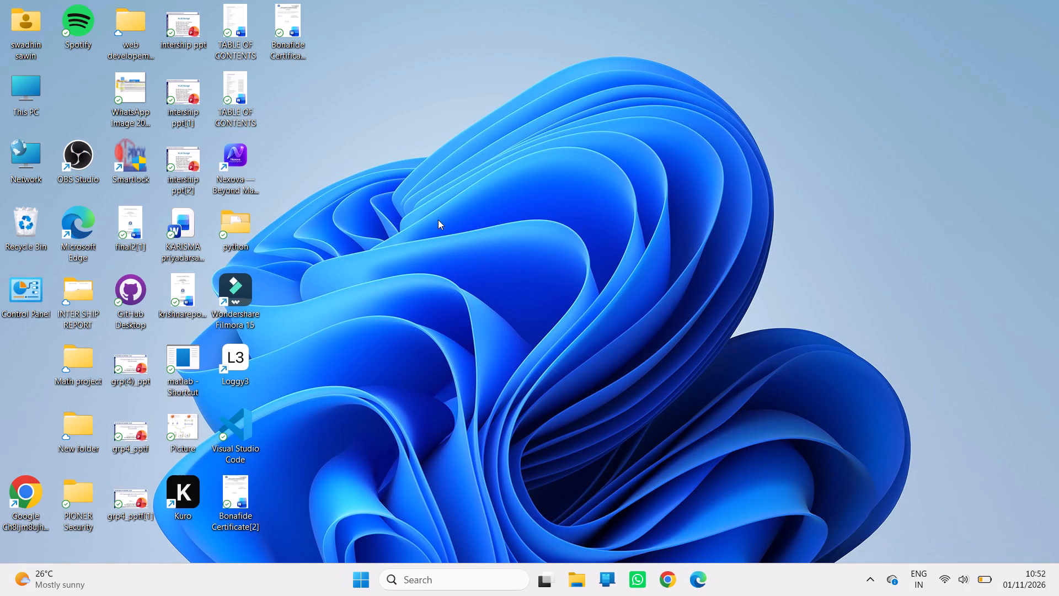
pyautogui.hotkey('alt', 'F4')
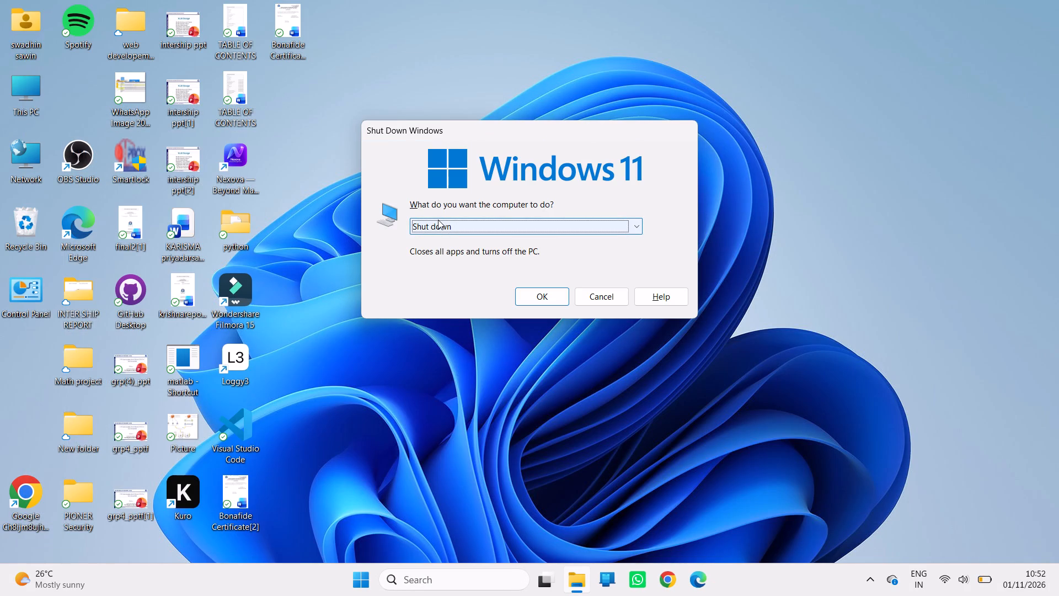
pyautogui.press('Return')
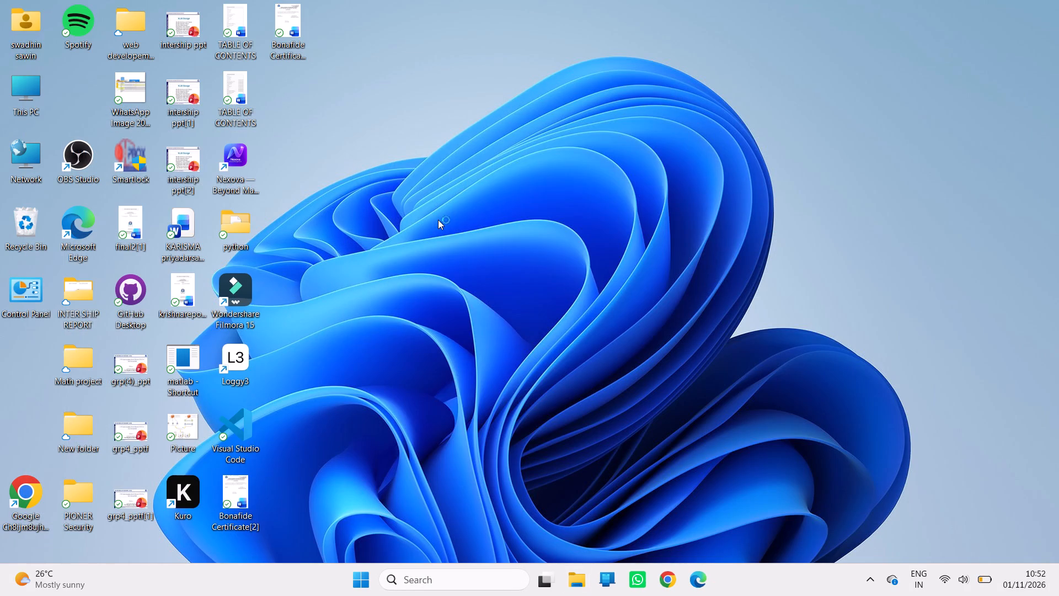